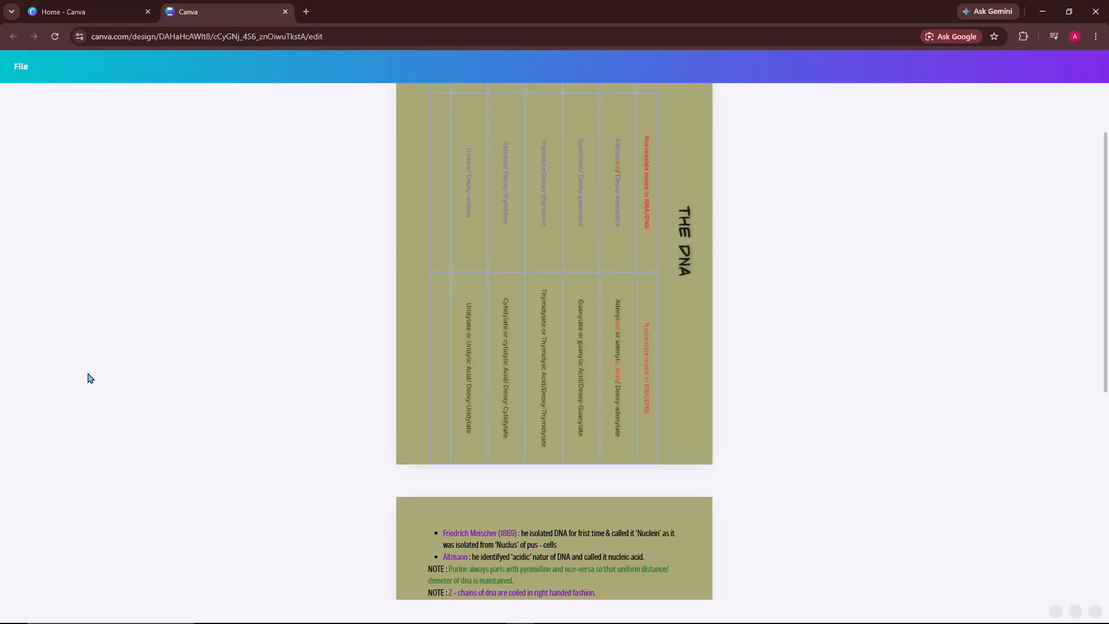
On page 2, start an unnumbered, space-indented line beginning with ":" below item 1 of the conclusion text.
scroll(725, 511, "down", 2)
scroll(655, 462, "down", 3)
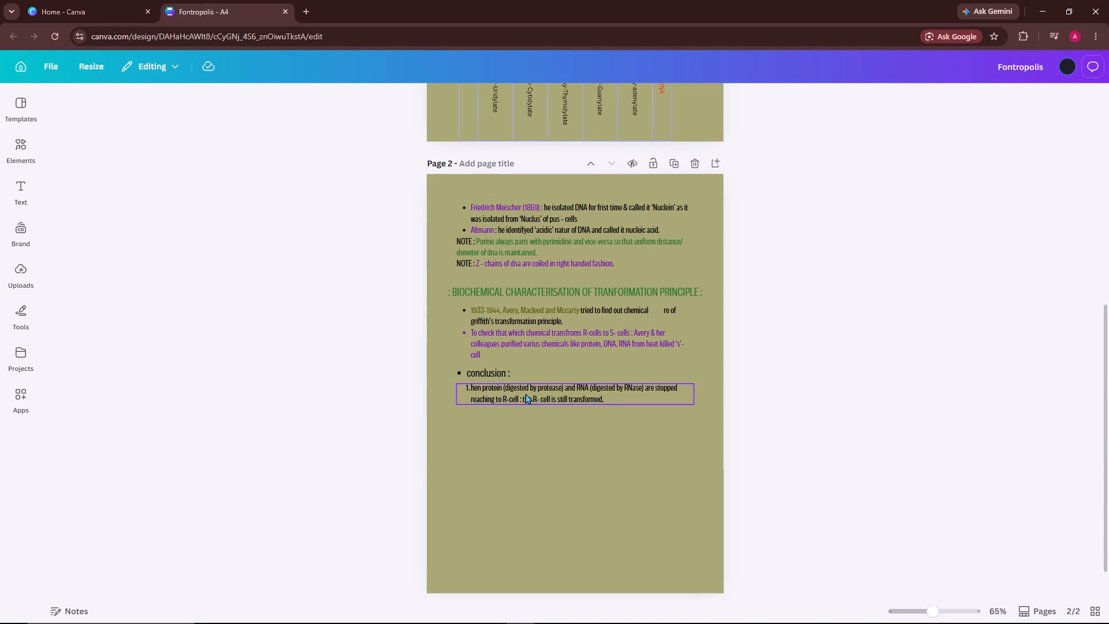
left_click(530, 393)
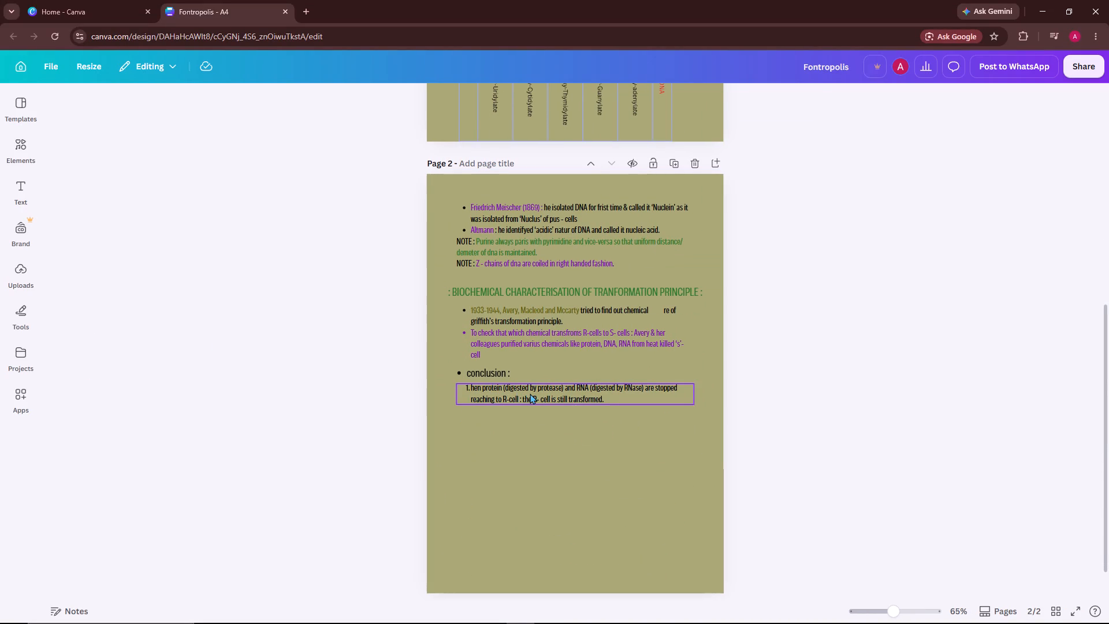
left_click(634, 398)
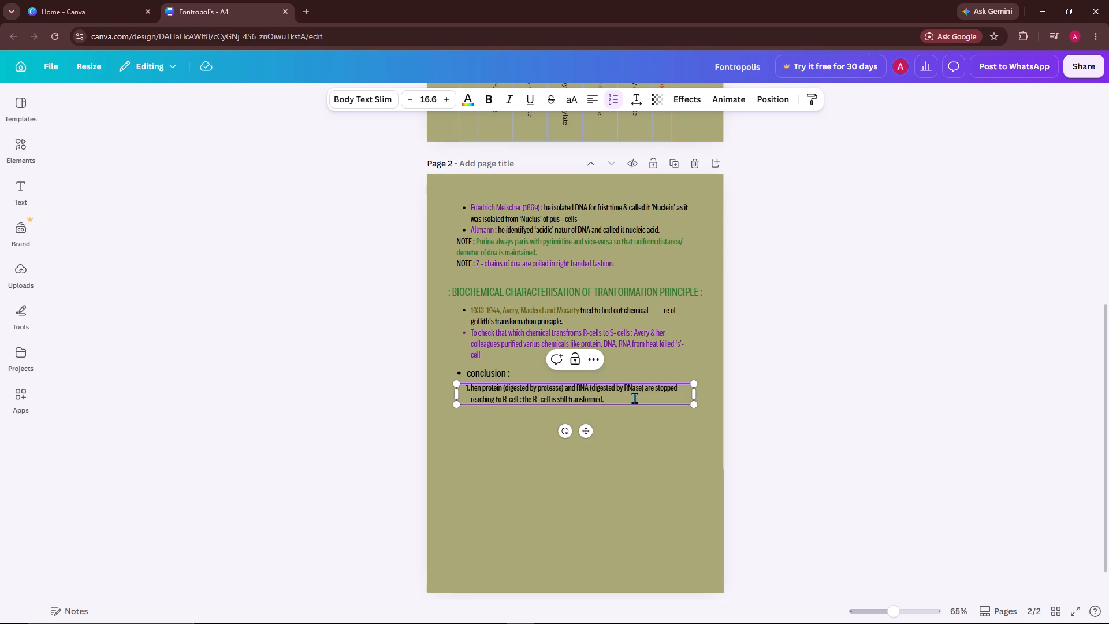
key("Return")
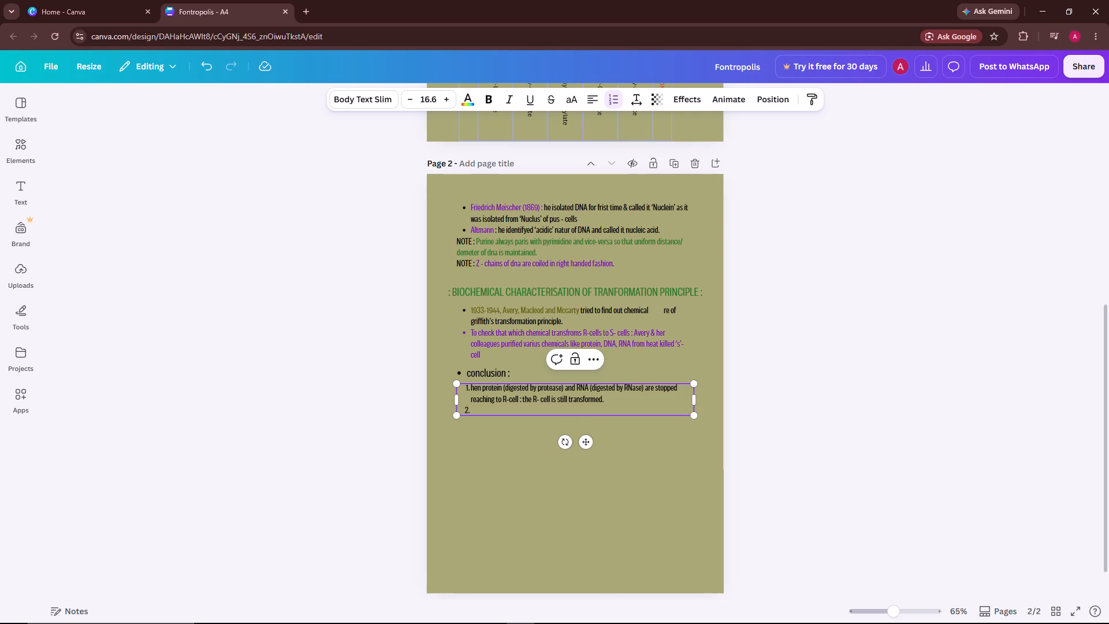
key("BackSpace")
key("shift+colon")
key("space")
key("BackSpace")
key("BackSpace")
key("space")
key("space")
key("space")
key("space")
key("space")
key("space")
key("space")
key("space")
type(":")
key("space")
Write "RNA & Protein are not involved in transformation" after the colon on the new conclusion line.
key("r")
type("NA")
key("space")
key("shift+ampersand")
key("space")
type("rotein")
key("space")
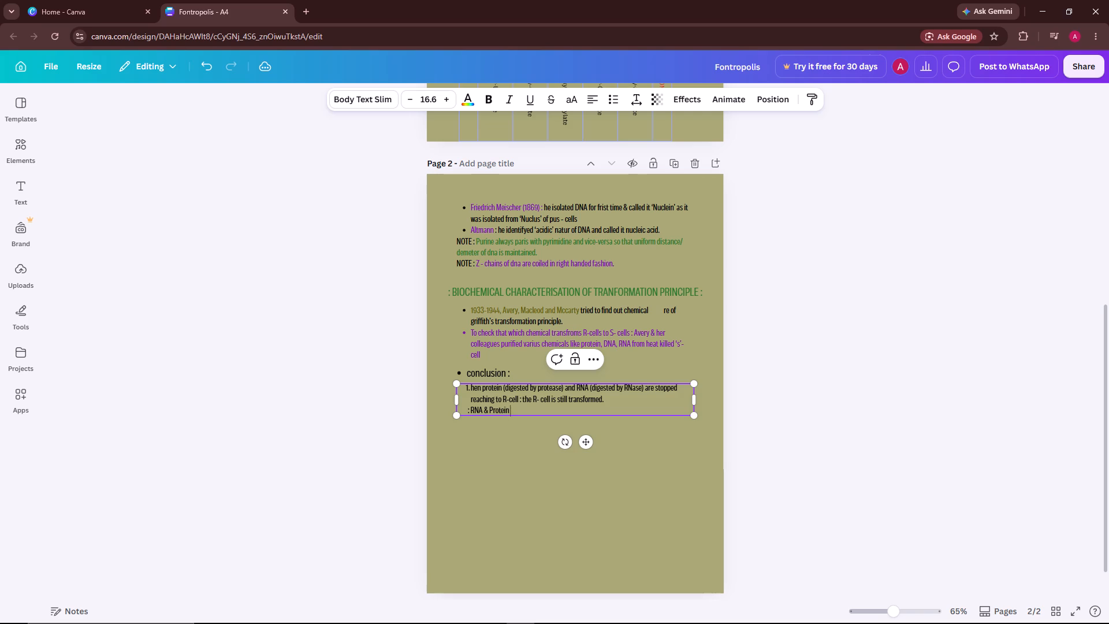
type("are")
key("space")
type("not")
key("space")
type("in")
type("volved")
key("space")
type("in")
key("space")
type("trans")
key("f")
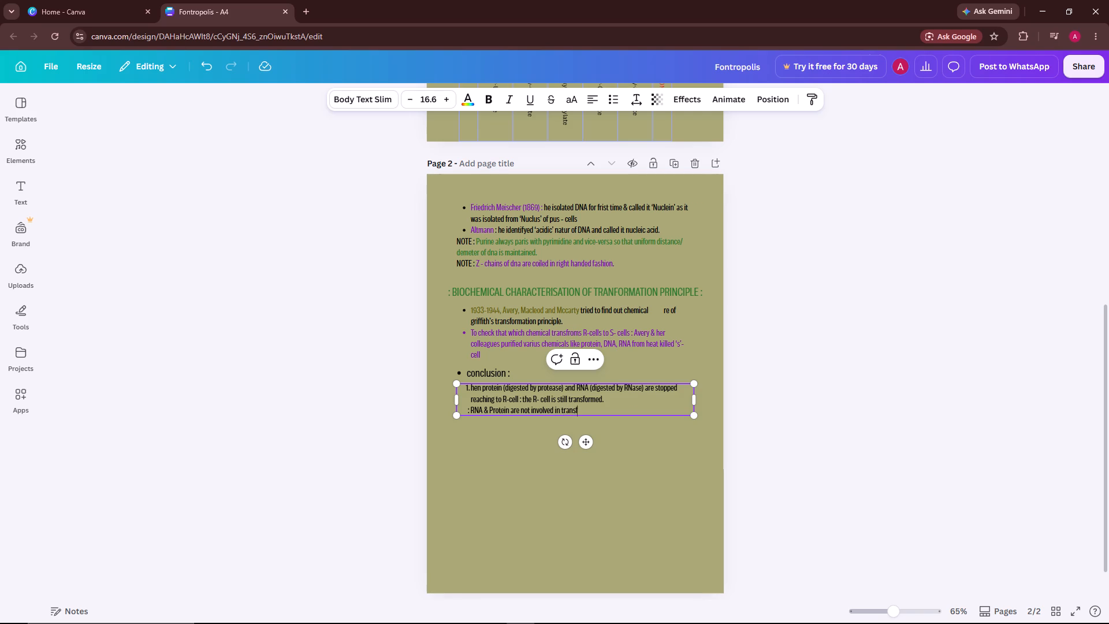
type("or")
type("mat")
type("ion")
key("space")
Append "# are not genetic material" to the end of the RNA & Protein line.
key("shift+greater")
key("BackSpace")
key("space")
key("shift+dollar")
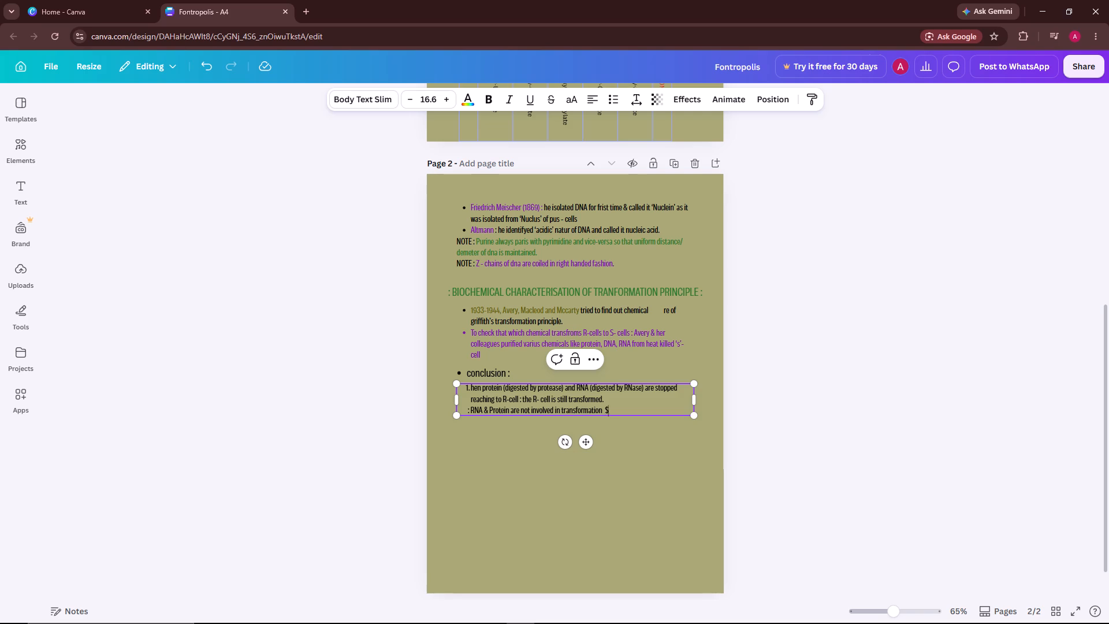
key("shift+BackSpace")
key("shift+numbersign")
key("space")
type("are")
key("space")
type("not")
key("space")
type("genetic material")
Colour the text ": RNA & Protein are not involved in transformation" dark brown (#64610c) and deselect the text box.
left_click_drag(602, 411, 468, 411)
left_click(464, 99)
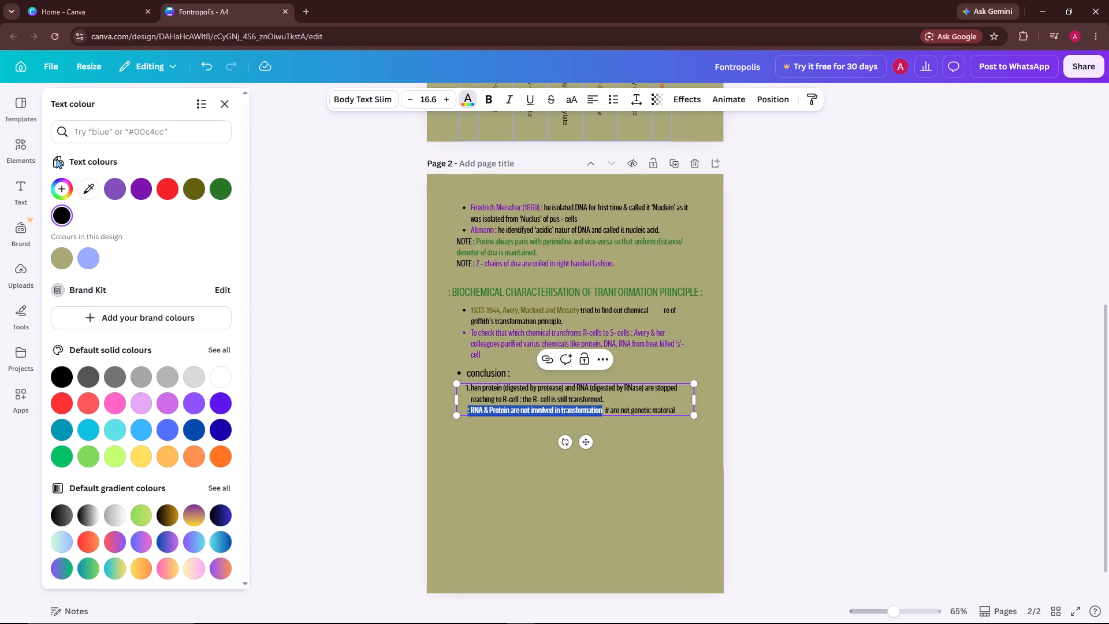
left_click(185, 191)
left_click(299, 195)
left_click(299, 195)
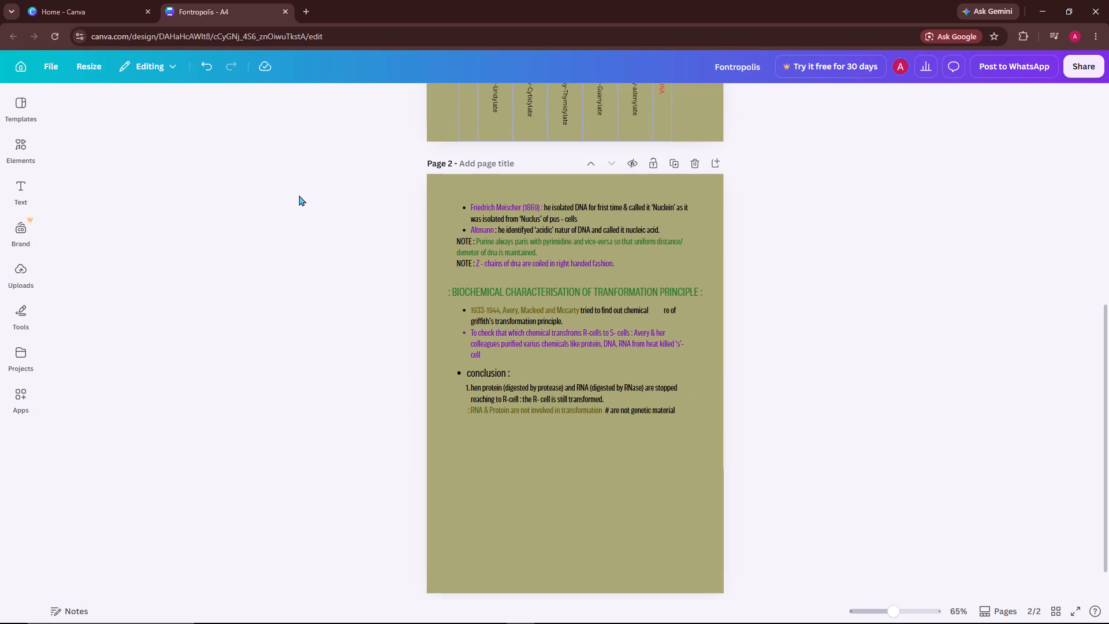
Add numbered item 2 below the RNA & Protein line in the conclusion text and begin it with "When DNA".
left_click(689, 398)
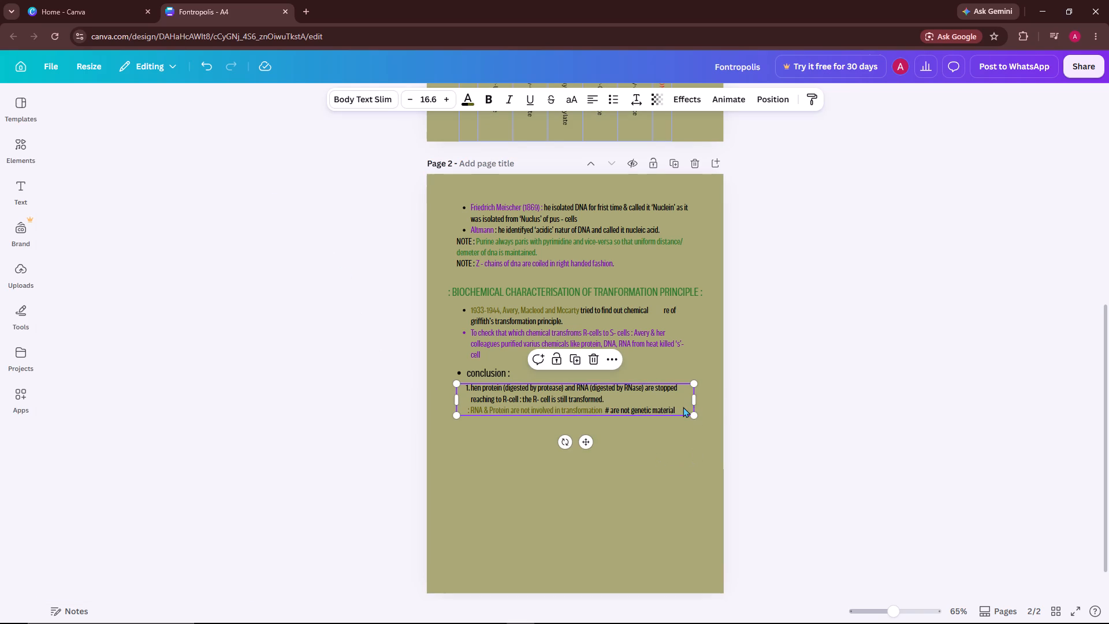
left_click(683, 407)
key("Return")
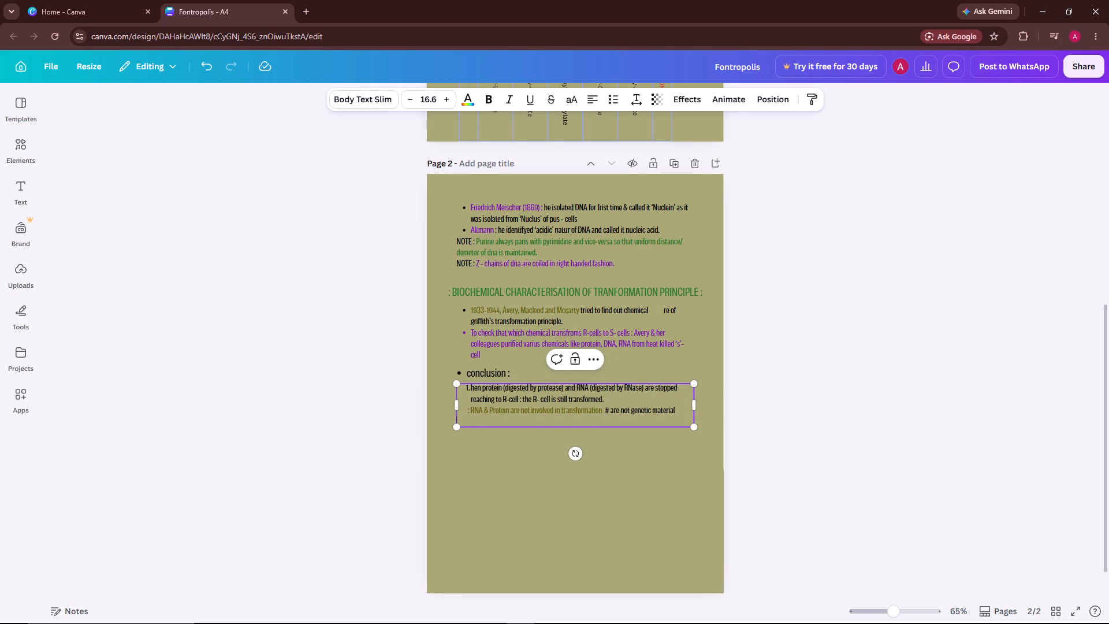
type("2.")
key("space")
type("hen")
key("space")
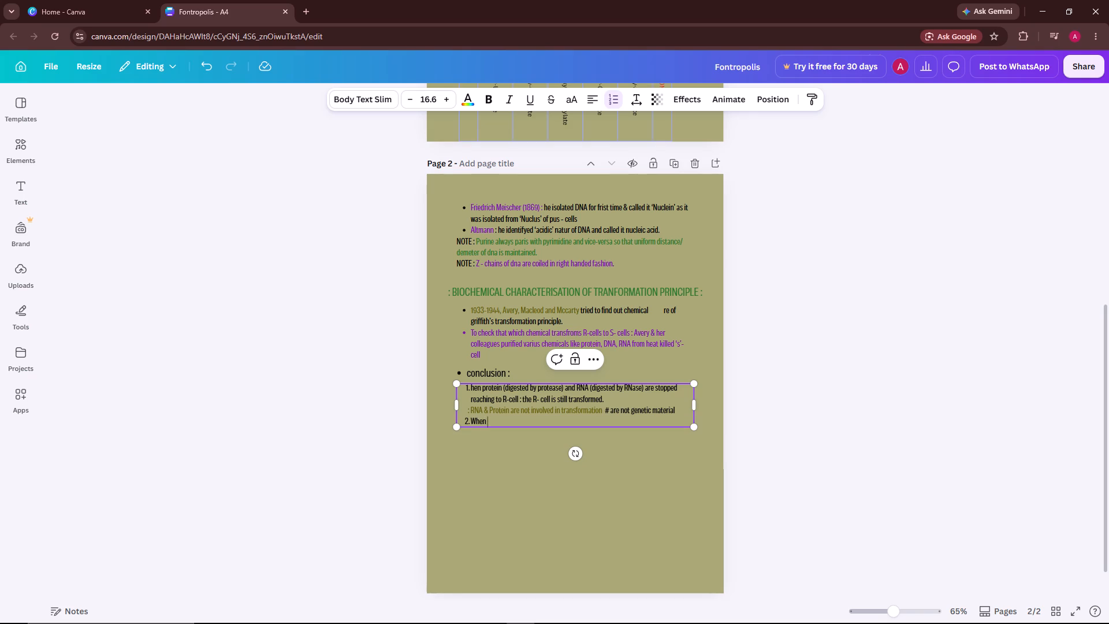
type("DNS")
key("BackSpace")
key("a")
key("space")
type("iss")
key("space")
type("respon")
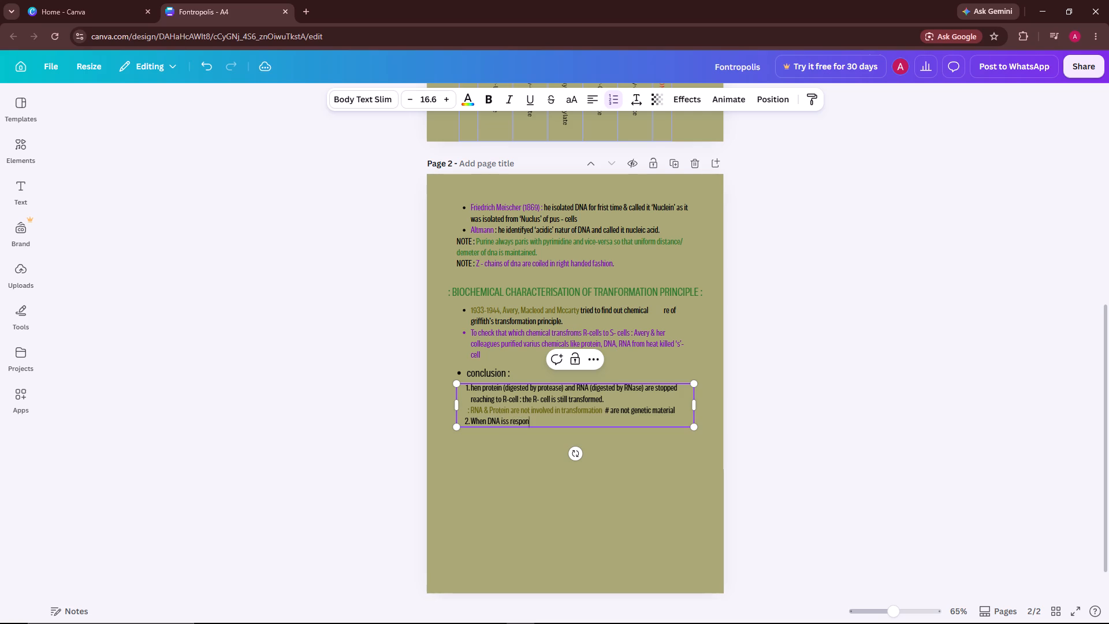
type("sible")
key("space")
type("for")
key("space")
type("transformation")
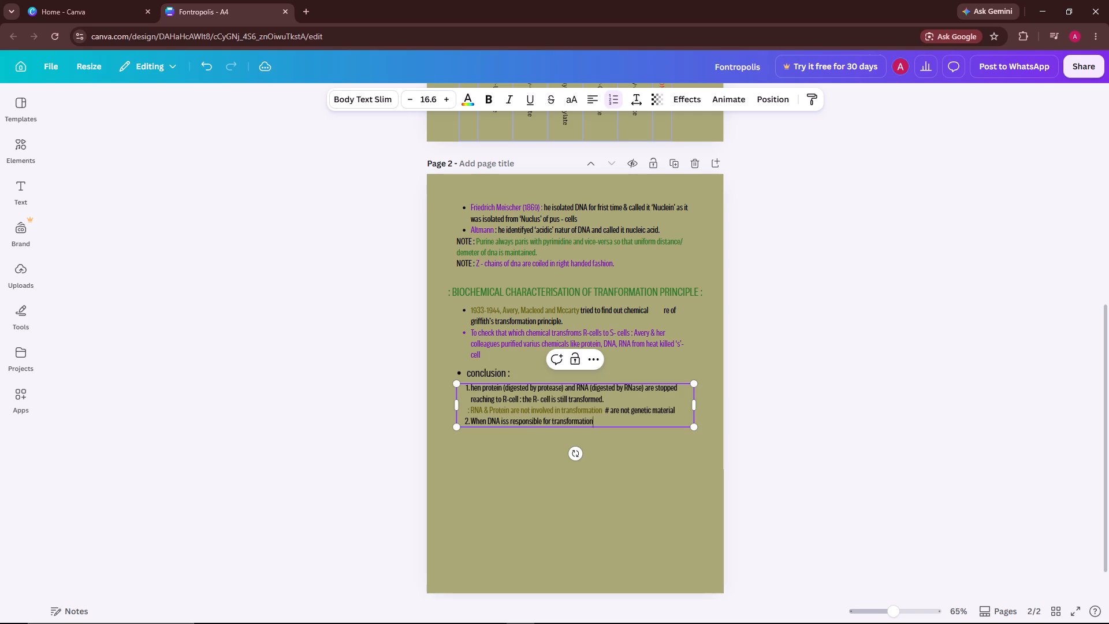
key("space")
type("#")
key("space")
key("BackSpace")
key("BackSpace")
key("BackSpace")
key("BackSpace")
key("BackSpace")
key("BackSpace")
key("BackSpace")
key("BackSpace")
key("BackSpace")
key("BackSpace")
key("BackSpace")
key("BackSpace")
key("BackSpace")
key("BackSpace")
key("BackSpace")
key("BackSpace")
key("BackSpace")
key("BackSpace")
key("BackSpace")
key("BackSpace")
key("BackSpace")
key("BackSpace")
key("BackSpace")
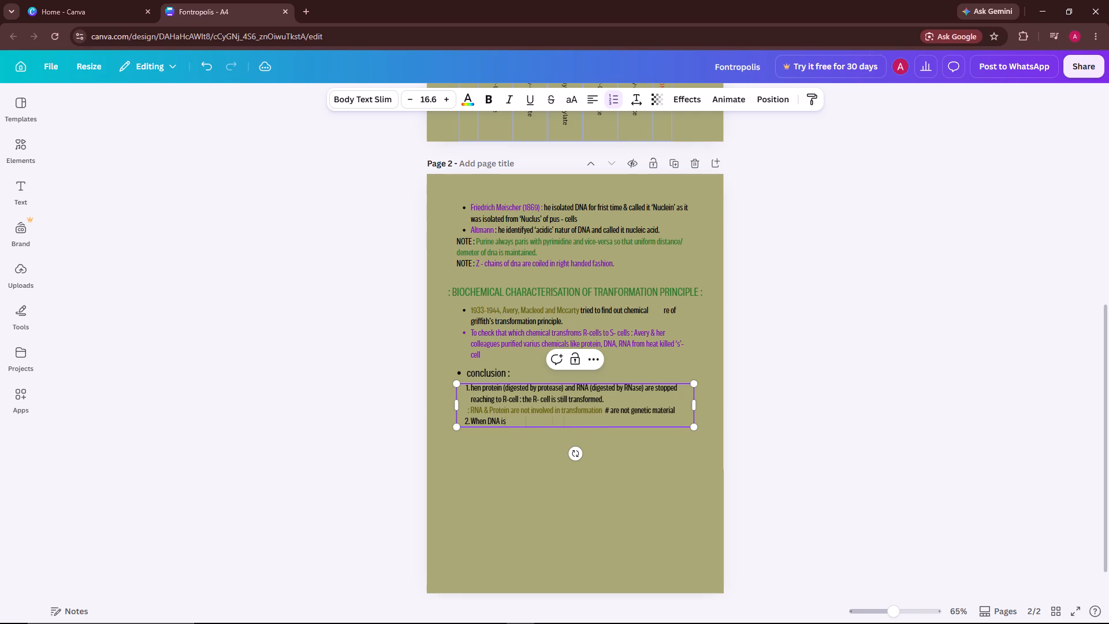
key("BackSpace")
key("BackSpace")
Continue item 2 after "When DNA" with the parenthetical "(digested by DNase)".
type("(")
key("space")
key("BackSpace")
type("di")
type("gested")
key("space")
type("by")
key("space")
type("ase")
key("shift+parenright")
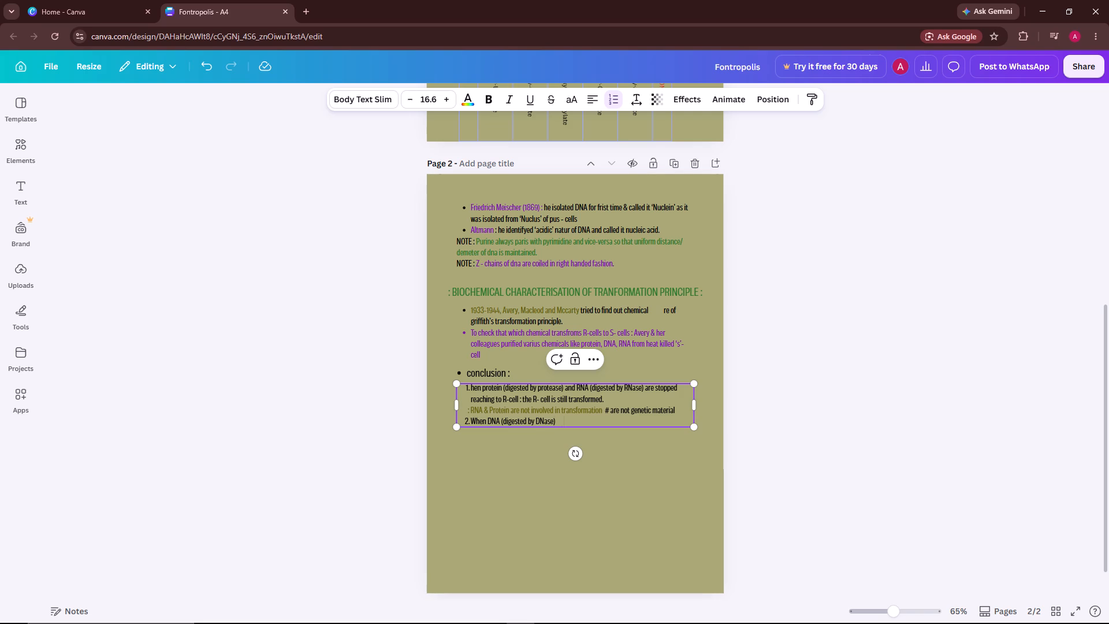
Continue item 2 of the conclusion with "stopped reaching to R-cell".
key("space")
type("stop")
type("ped")
key("space")
type("reaching")
key("space")
type("to")
key("space")
key("minus")
type("cell")
key("space")
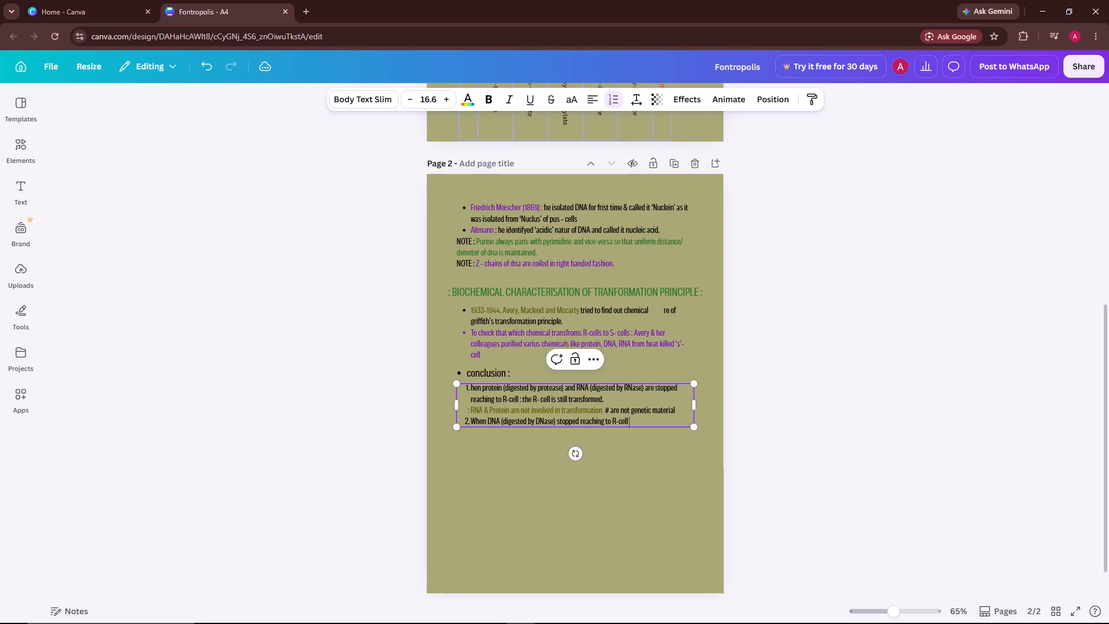
Complete item 2 of the conclusion with ": the R-cell is not transformed".
type(":")
key("space")
type("the")
key("space")
key("minus")
type("cell is")
key("space")
type("noe")
key("BackSpace")
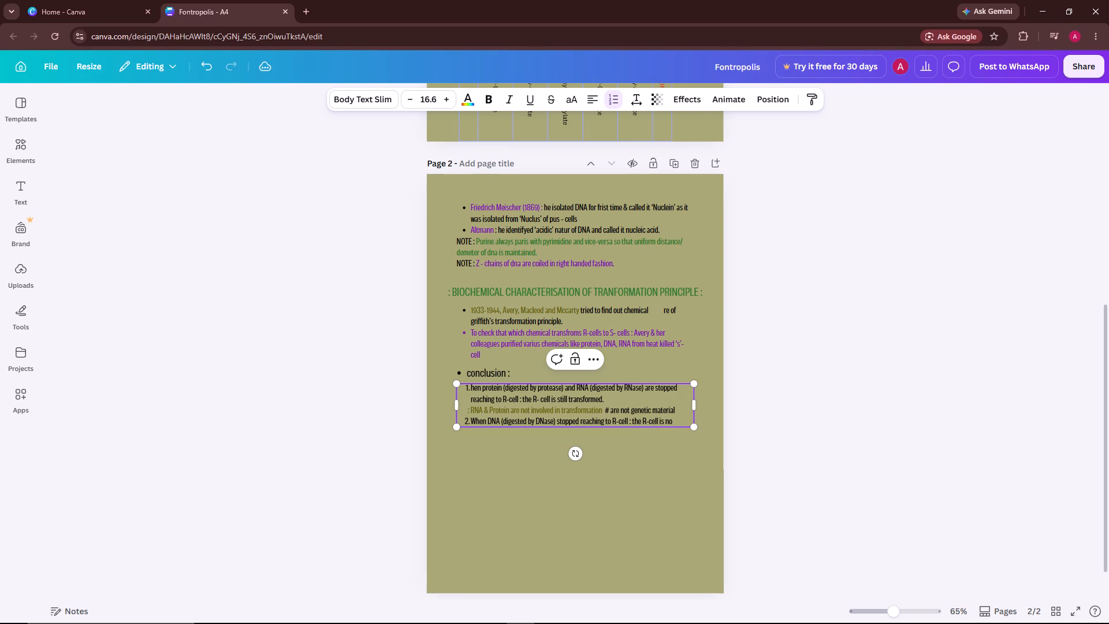
type("t")
key("space")
type("transformed")
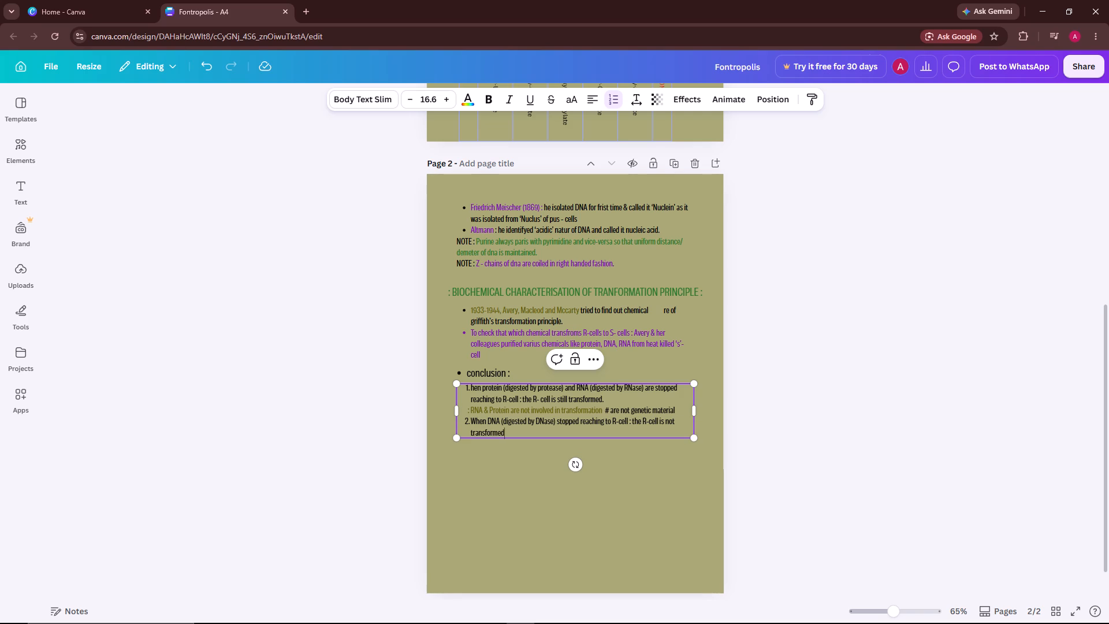
Start an unnumbered line below item 2 and indent it with several spaces.
key("Return")
key("BackSpace")
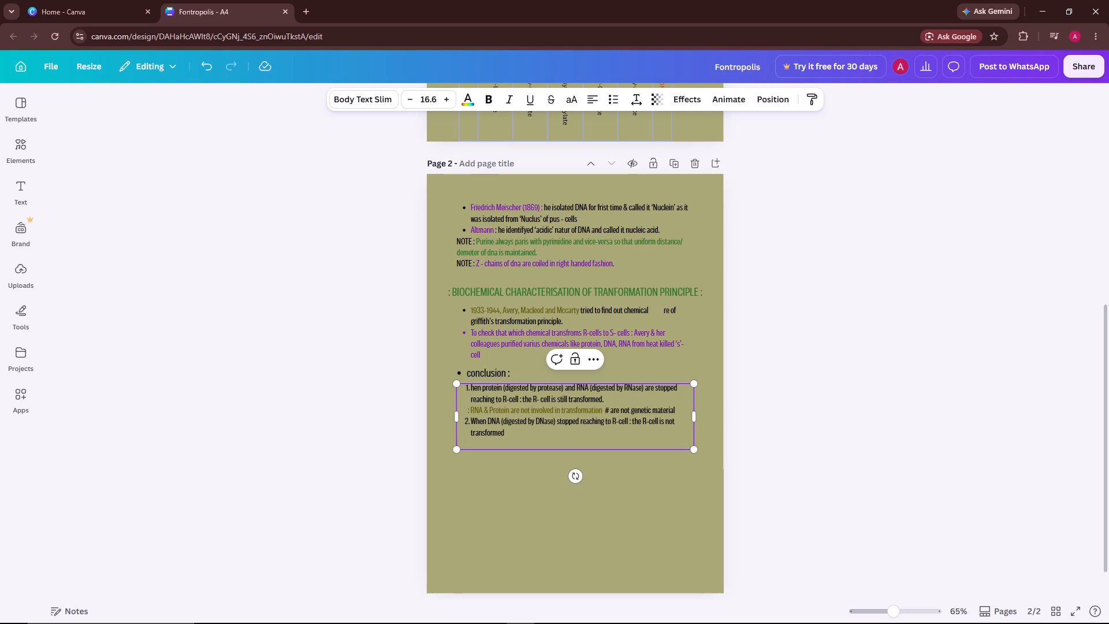
key("space")
key("space")
key("space")
key("space")
key("space")
key("space")
key("space")
key("space")
key("space")
Trim the new line's indent slightly and begin the line with a "#" marker followed by a space.
key("shift+numbersign")
key("BackSpace")
key("BackSpace")
type("#")
key("space")
key("BackSpace")
key("BackSpace")
key("space")
key("BackSpace")
type("#")
key("space")
key("BackSpace")
key("BackSpace")
key("BackSpace")
type("@#")
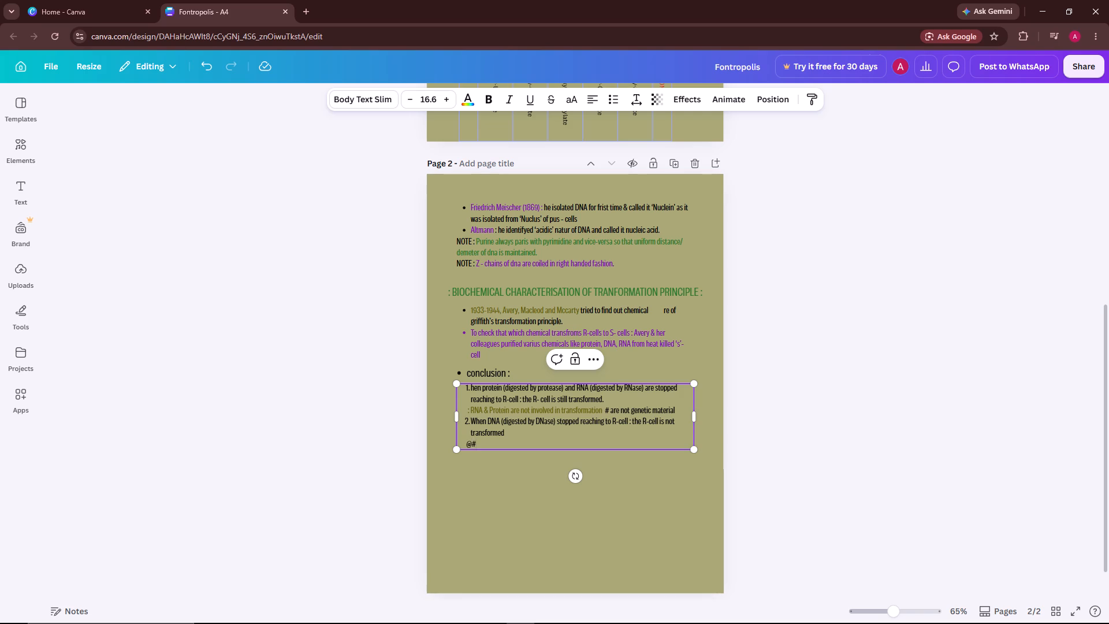
key("BackSpace")
key("BackSpace")
type("#")
key("space")
Write "DNA is responsible for transformation" after the "#" marker below item 2.
type("DNA")
key("space")
type("is respon")
type("sible")
key("space")
type("for")
key("space")
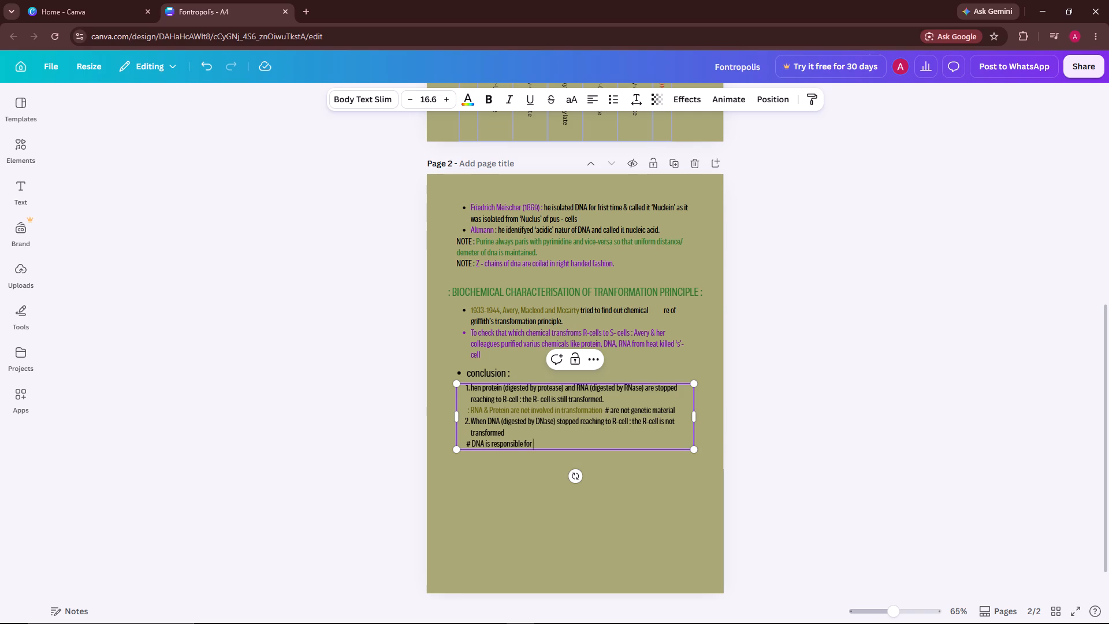
type("transformation")
key("space")
Continue the DNA line with "# is the genetic material.".
type("#")
key("space")
type("is")
key("space")
type("the")
key("space")
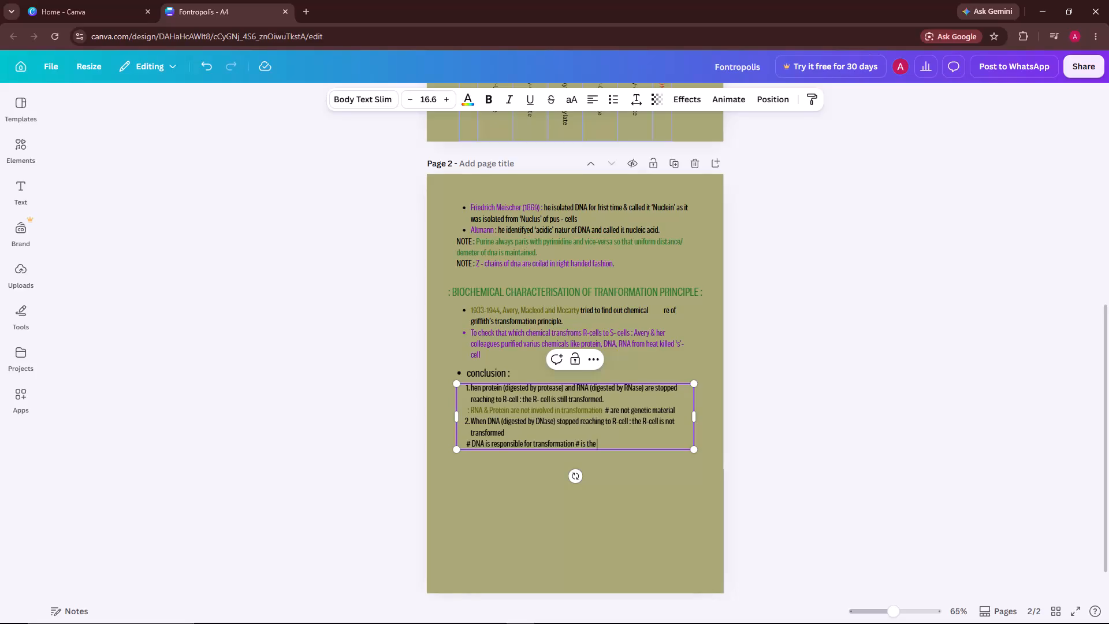
type("geg")
key("BackSpace")
type("netic")
key("space")
type("material")
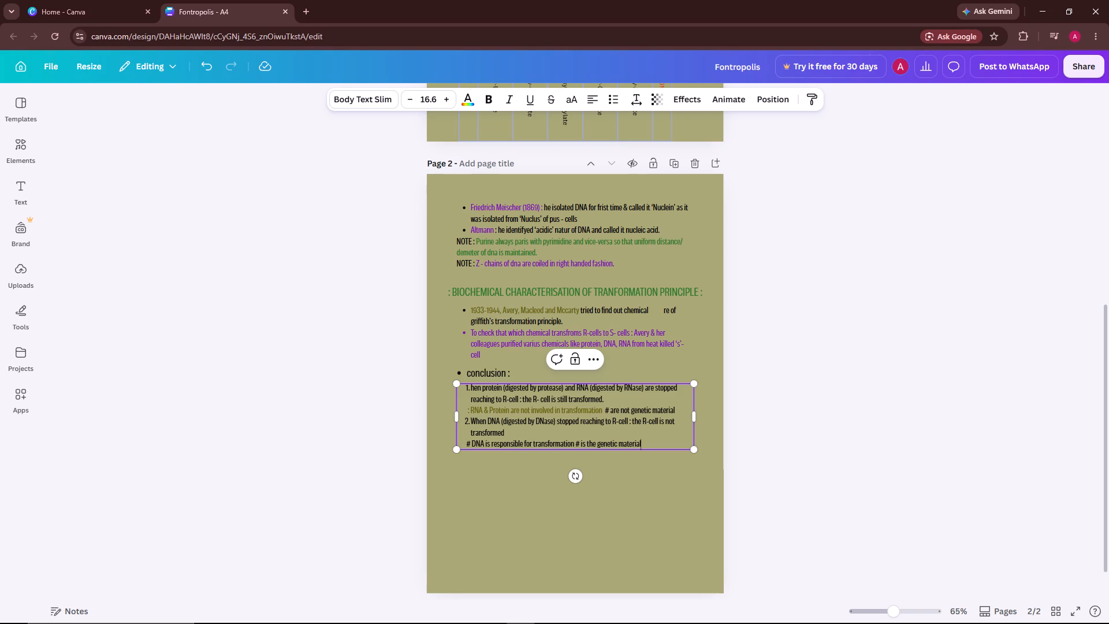
key("period")
Start a new bullet below the "# DNA is responsible for transformation" line and write "other scientists".
key("Return")
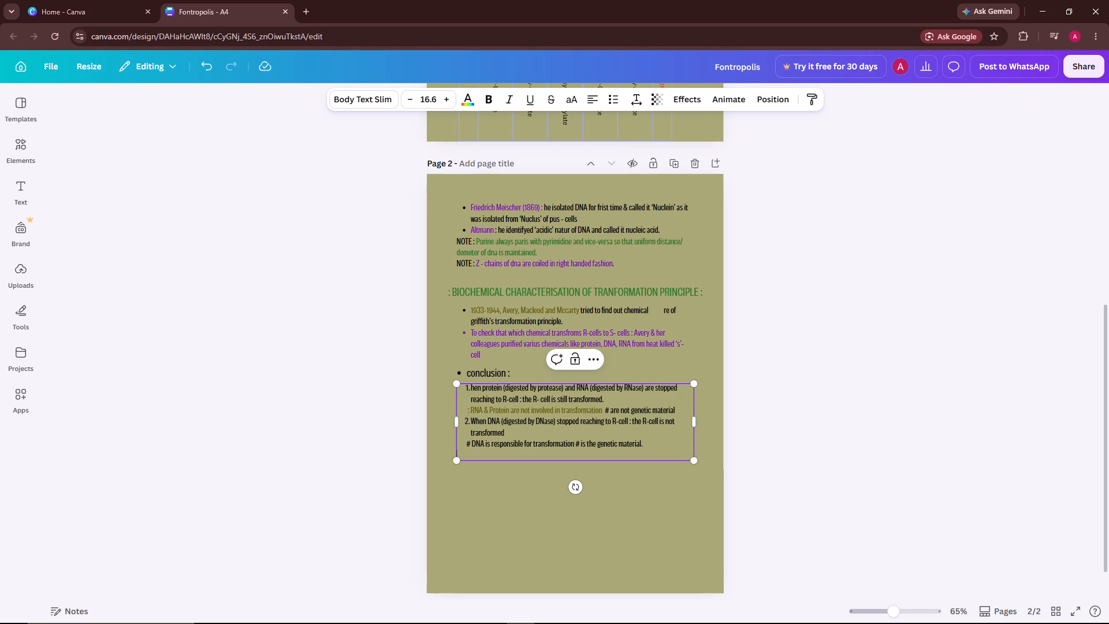
key("shift+asterisk")
key("space")
type("other")
key("space")
type("sc")
type("ien")
type("tist")
type("s")
key("space")
Continue the "other scientists" bullet with "were still not convinced the".
type("were")
key("space")
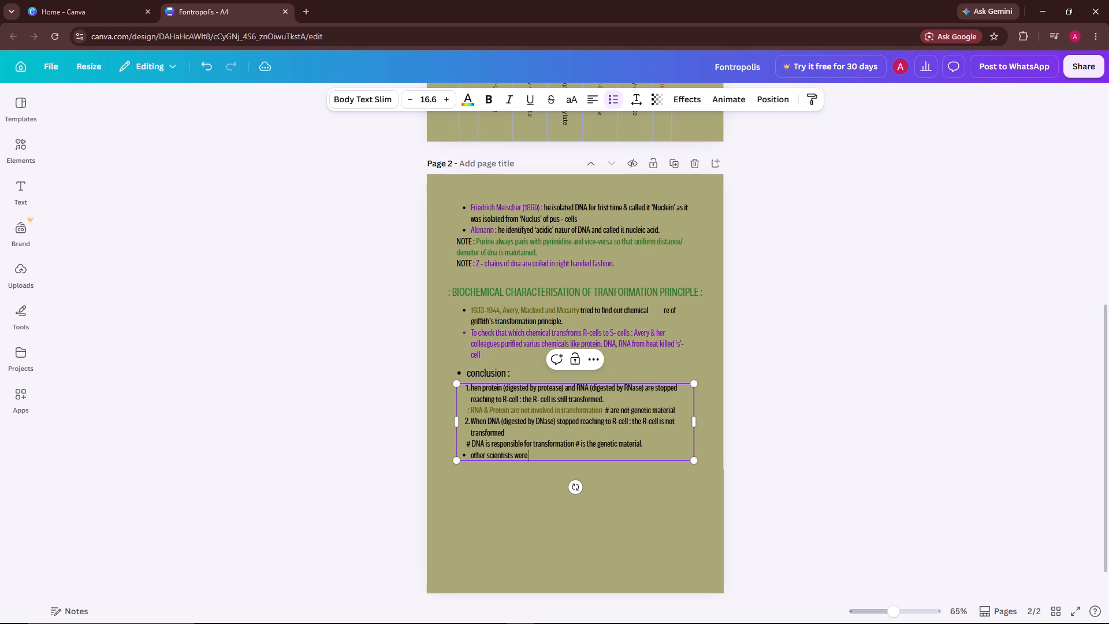
type("still")
key("space")
type("not")
key("space")
type("con")
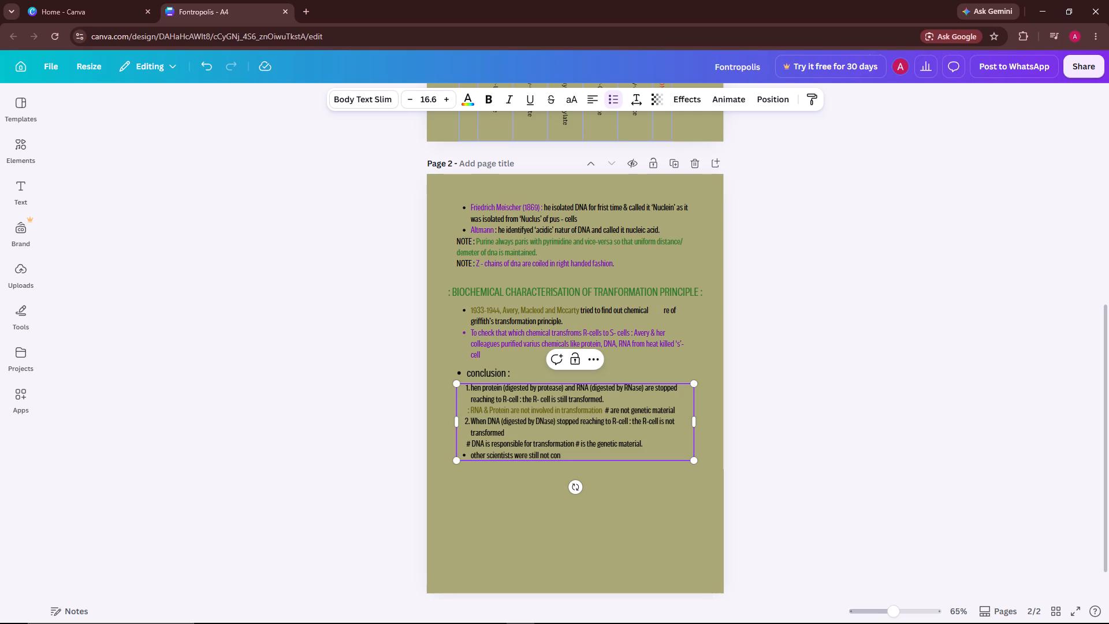
type("vi")
key("n")
type("ce")
type("d the")
key("space")
Complete the "other scientists" bullet with "DNA is genetic material because :".
type("DNA")
type("is")
key("space")
type("genetic")
key("space")
type("material")
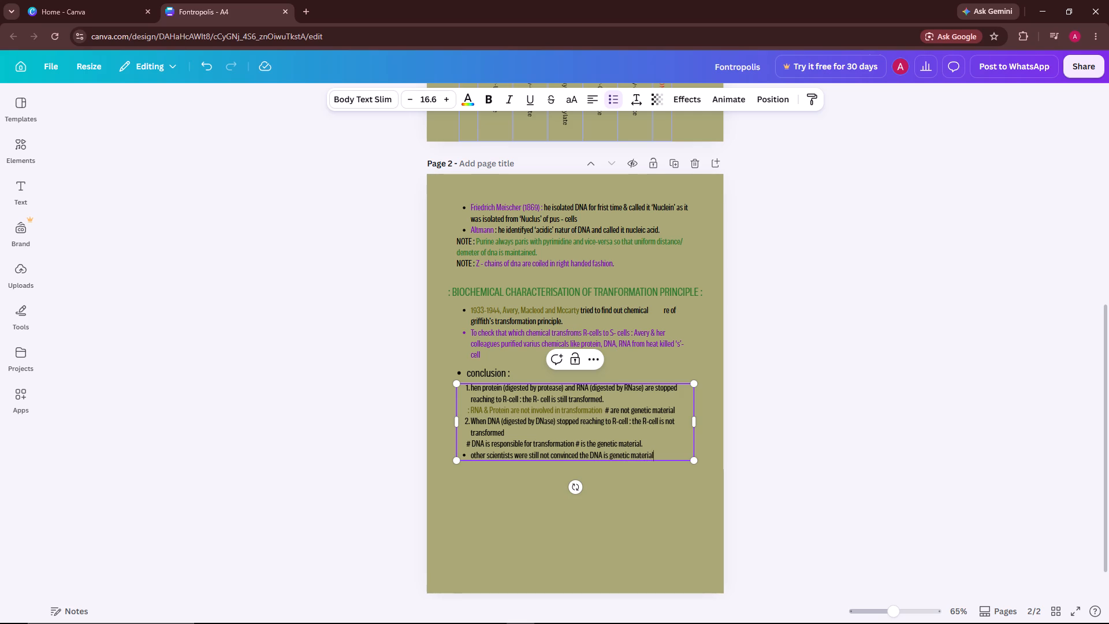
key("space")
type("be")
key("c")
type("ause")
key("space")
type(":")
Start a numbered item 1 below the "other scientists" bullet and begin it with "To prove".
key("Return")
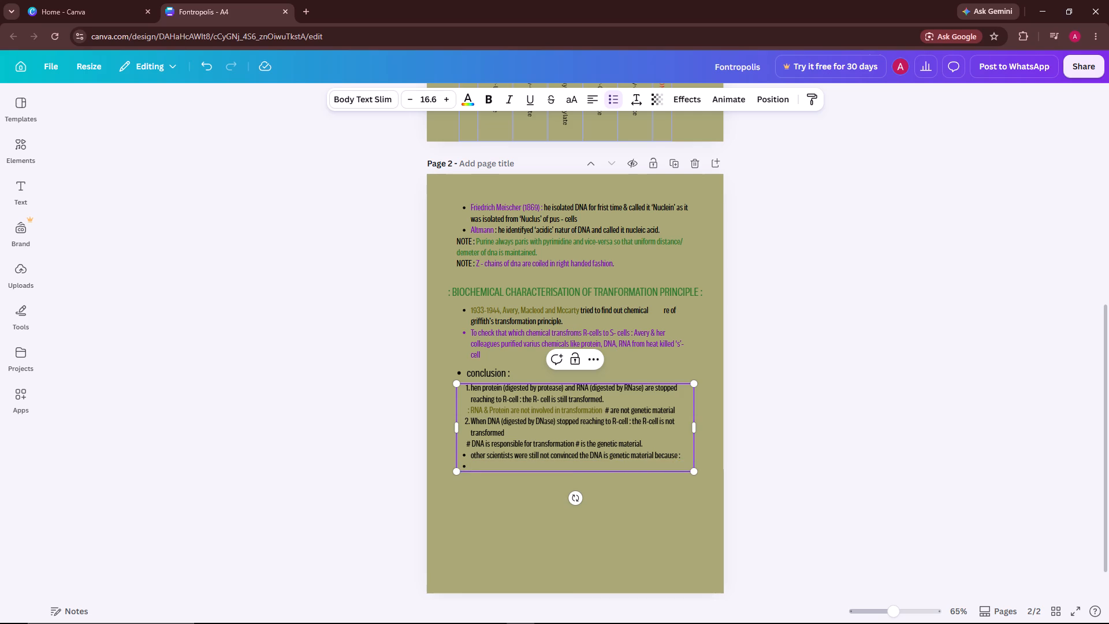
key("BackSpace")
type("1.")
key("space")
type("pro")
type("ve")
key("space")
Continue item 1 below the bullet with "DNA is the genetic materi" followed by a run of capital L's.
type("DNA")
key("space")
type("is")
key("space")
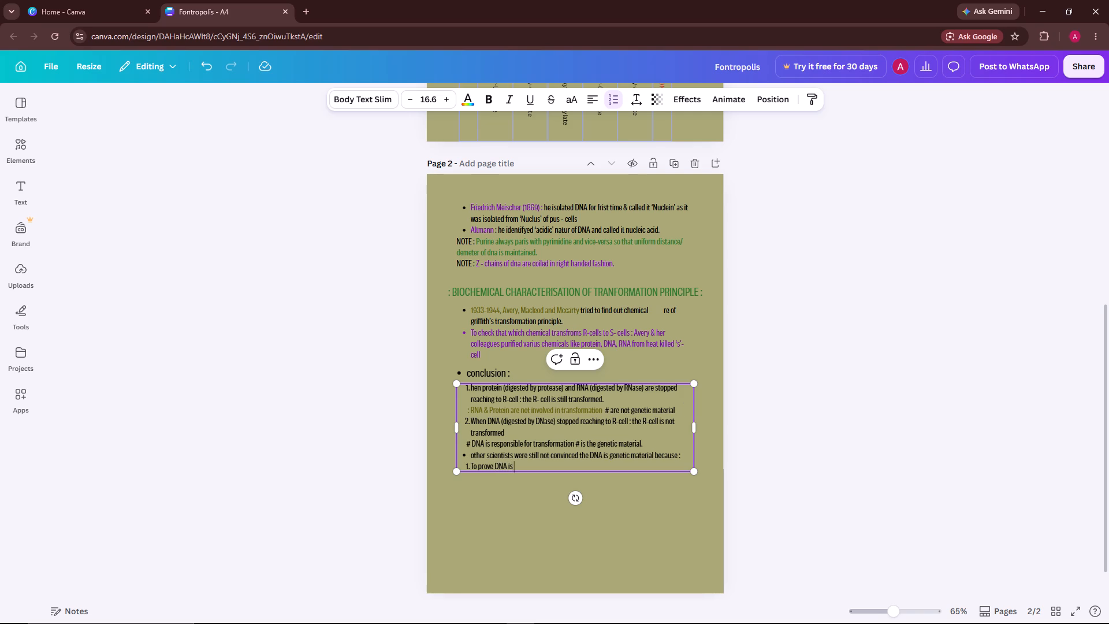
type("the")
key("space")
type("genetic")
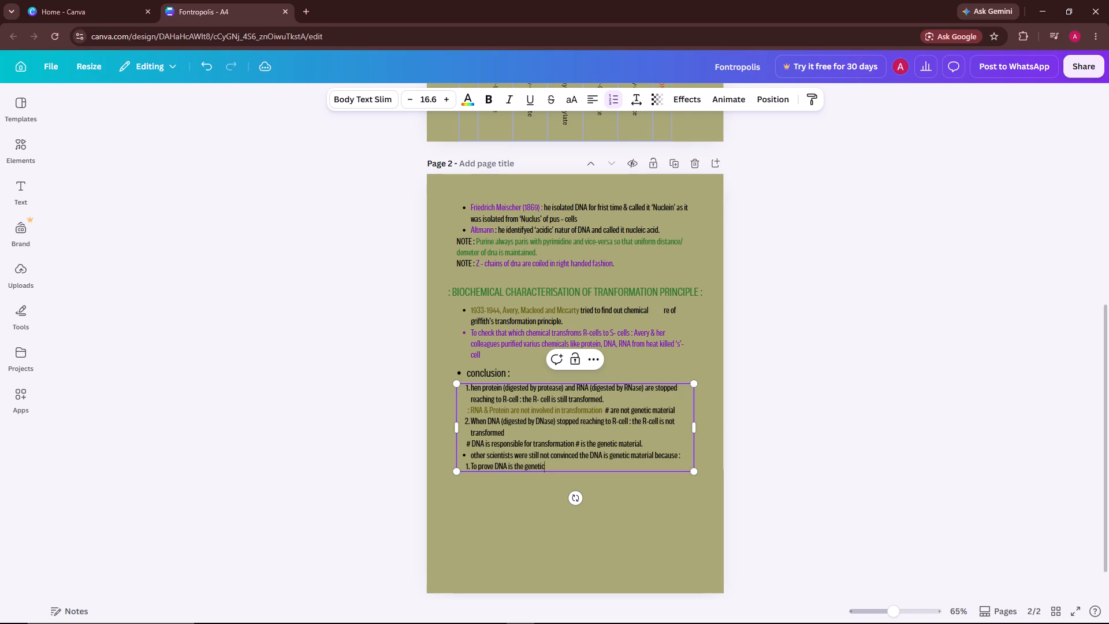
key("space")
type("materi")
Continue item 1 with "WE STILL NEEDED PROTEINS" in capitals.
key("space")
type("WE STIL NE")
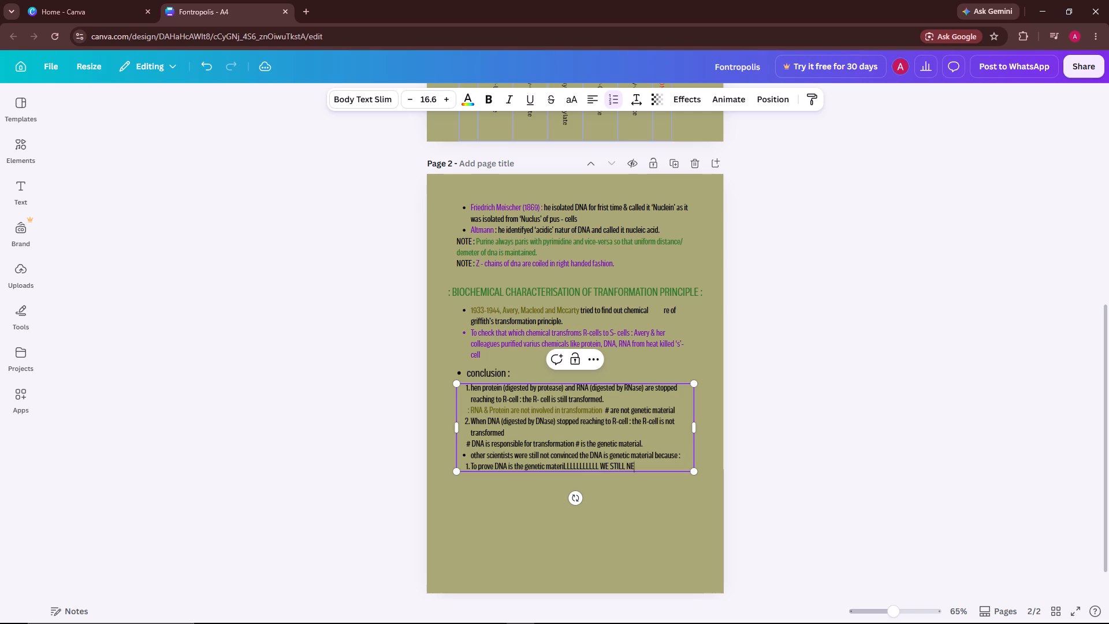
type("EDED")
key("space")
type("PRO")
type("TEI")
type("NS")
key("space")
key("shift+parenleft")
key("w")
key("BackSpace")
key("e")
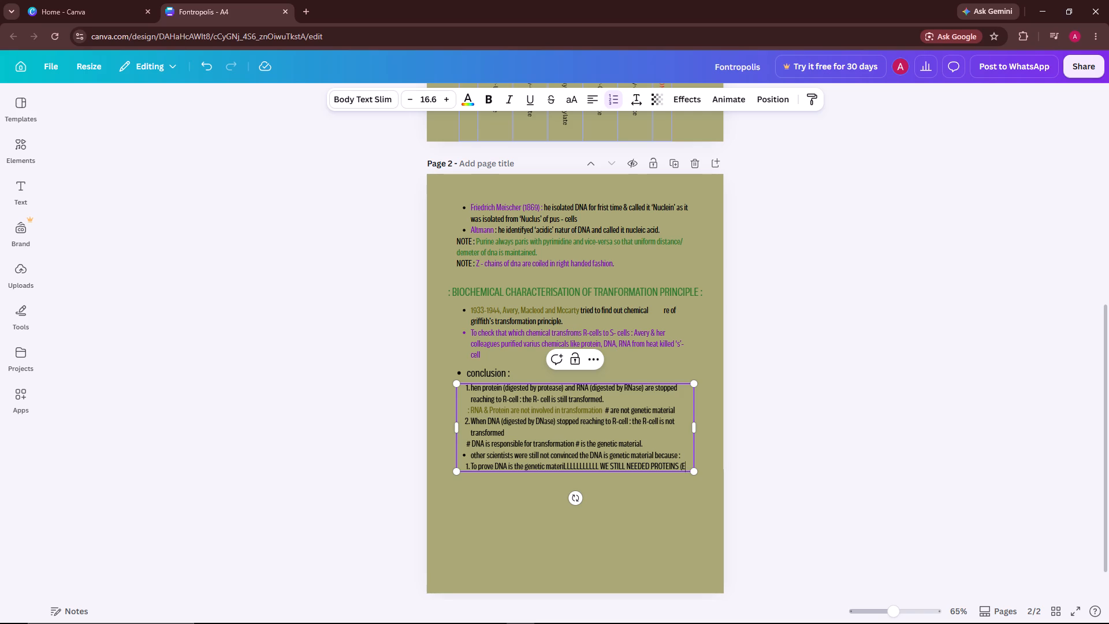
Delete the capitalised text at the end of item 1, back to "To prove DNA is the genetic materi".
key("BackSpace")
key("BackSpace")
key("BackSpace")
key("BackSpace")
key("BackSpace")
key("BackSpace")
key("BackSpace")
key("BackSpace")
key("BackSpace")
key("BackSpace")
key("BackSpace")
key("BackSpace")
key("BackSpace")
key("BackSpace")
key("BackSpace")
key("BackSpace")
key("BackSpace")
key("BackSpace")
key("BackSpace")
key("BackSpace")
key("BackSpace")
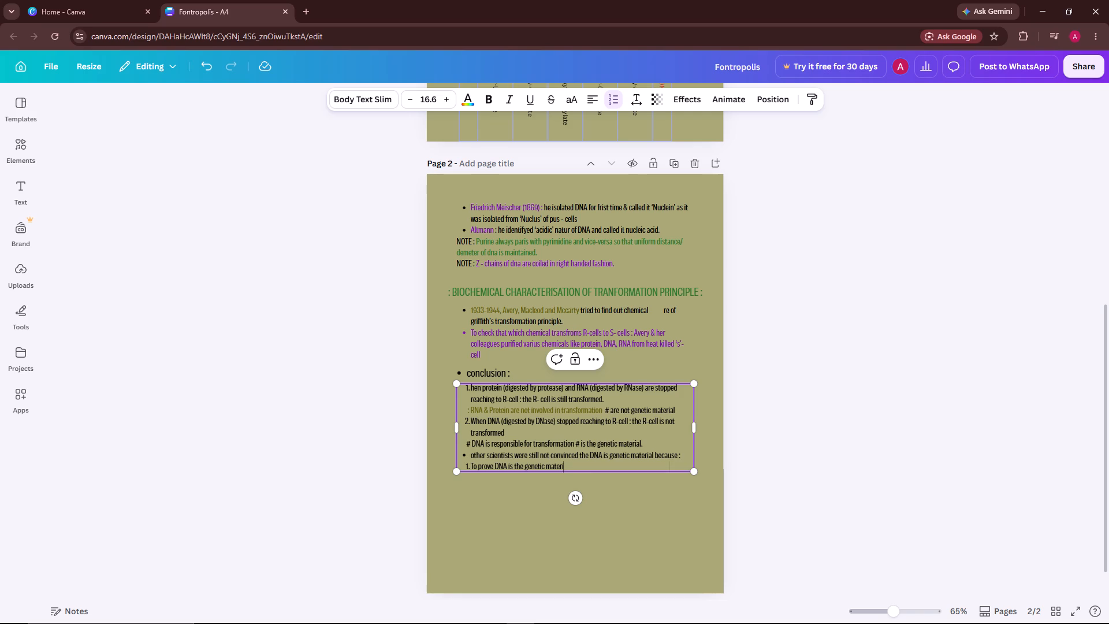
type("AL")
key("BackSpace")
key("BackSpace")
Continue item 1 in lowercase with "al, we still needed proteins" after "genetic materi".
type("al,")
key("space")
type("we still ne")
type("eded")
key("space")
type("pro")
type("teind")
key("BackSpace")
key("s")
key("space")
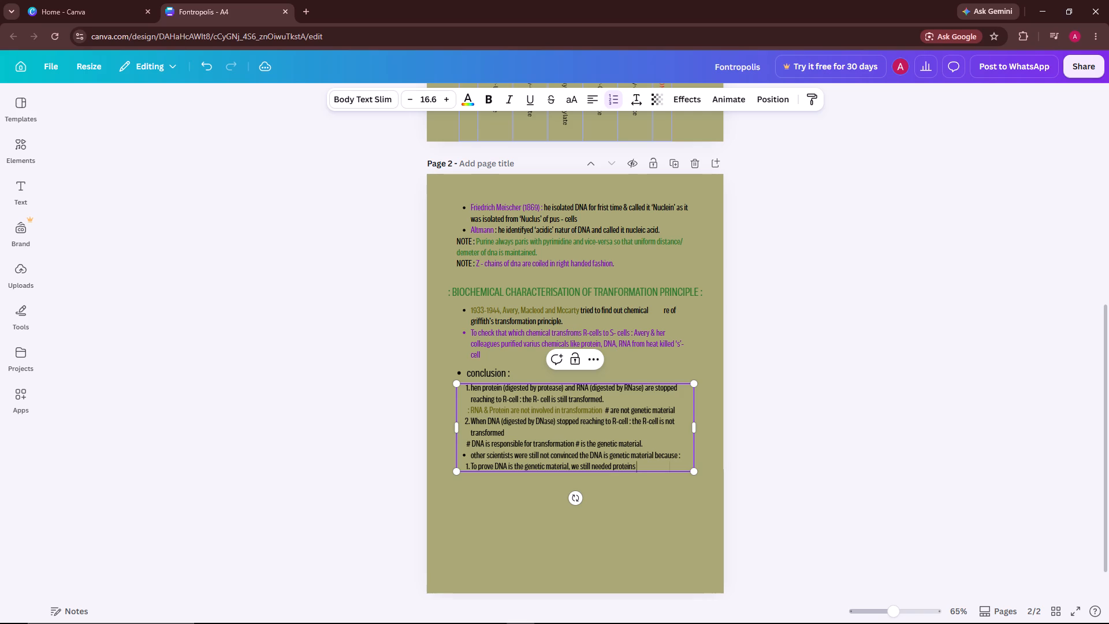
Extend item 1 with "(enzymes) like" after "proteins".
key("shift+parenleft")
key("space")
key("BackSpace")
type("en")
type("zyme")
key("s")
type(") like")
key("space")
Finish item 1 with the enzyme list "DNase, RNase, protease.".
type("DN")
type("ase")
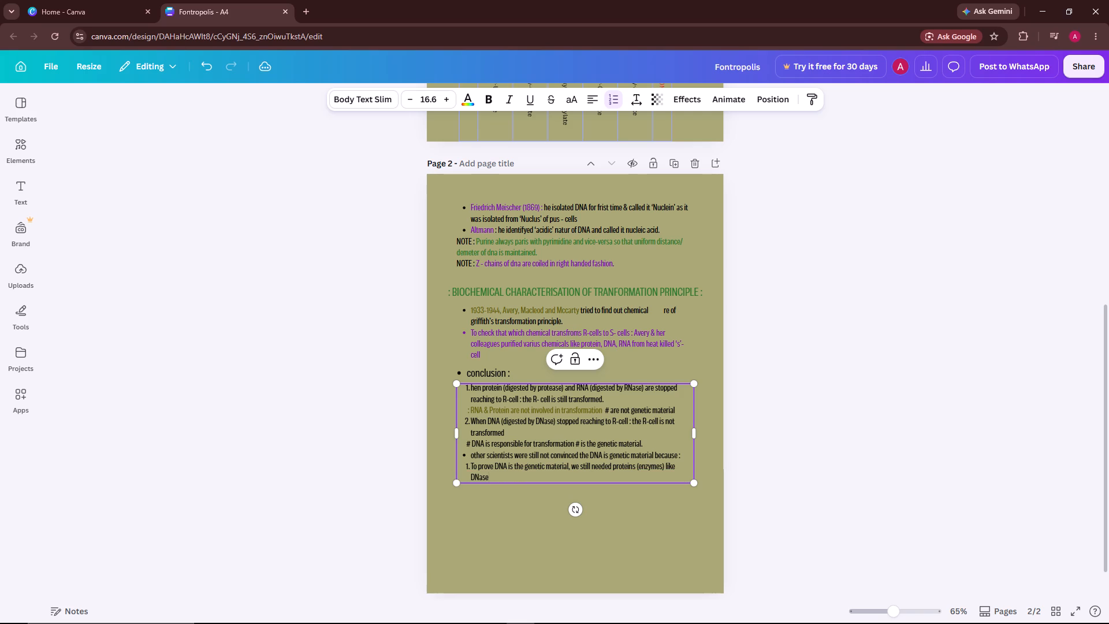
type(",")
key("space")
type("RN")
type("ase")
type(",")
key("space")
type("pro")
type("te")
key("a")
type("se")
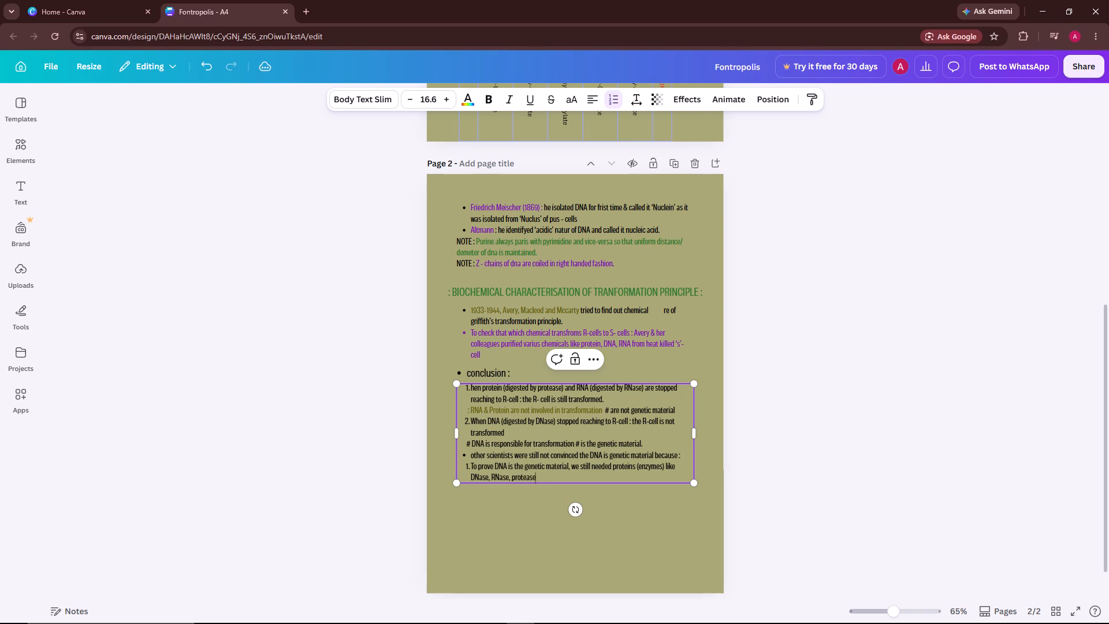
key("period")
Start a numbered item 2 below item 1 and begin it with "Bacterial transformation".
key("Return")
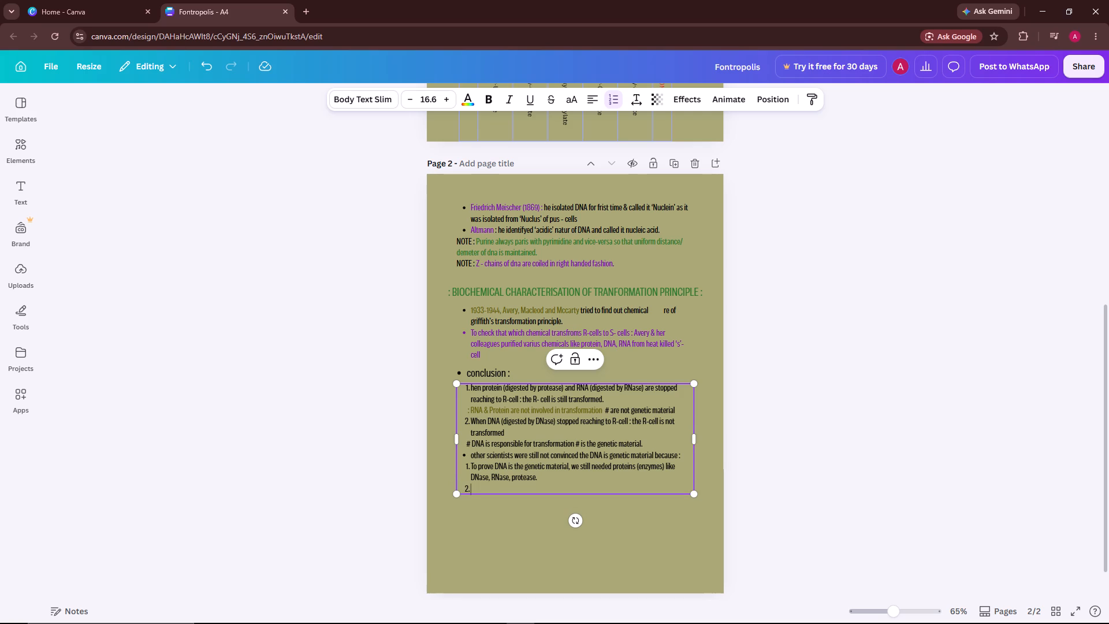
type("ac")
type("terial")
key("space")
type("trans")
type("formed")
key("BackSpace")
key("BackSpace")
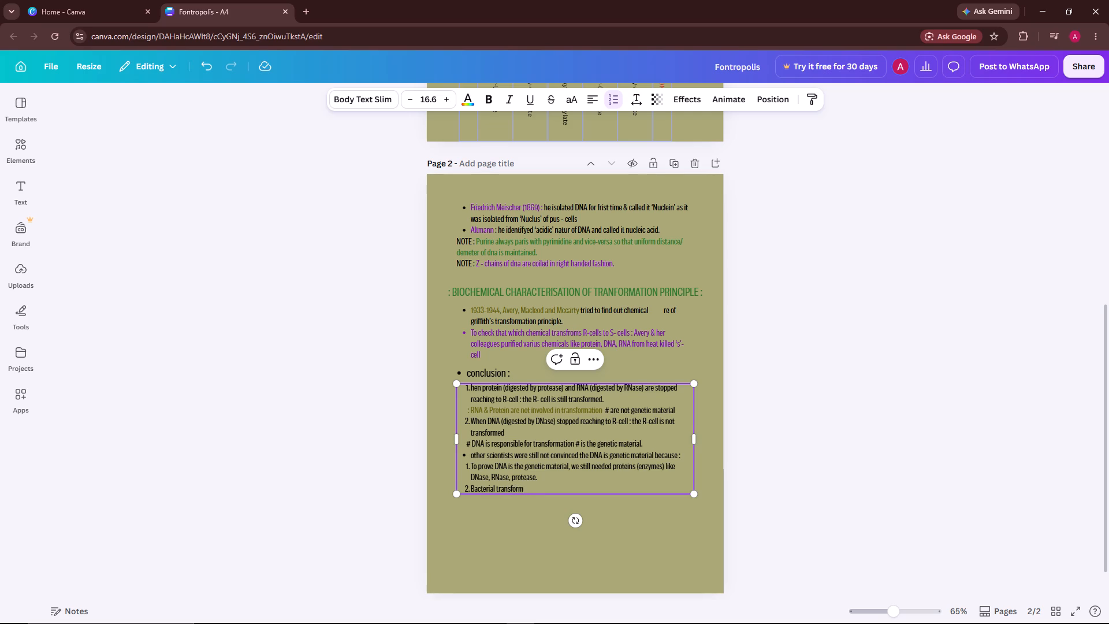
key("BackSpace")
type("mation")
key("space")
Continue item 2 after "Bacterial transformation" with "was not very accepted".
type("was not")
key("space")
type("very")
key("space")
type("acc")
key("e")
key("p")
key("t")
type("ed")
key("space")
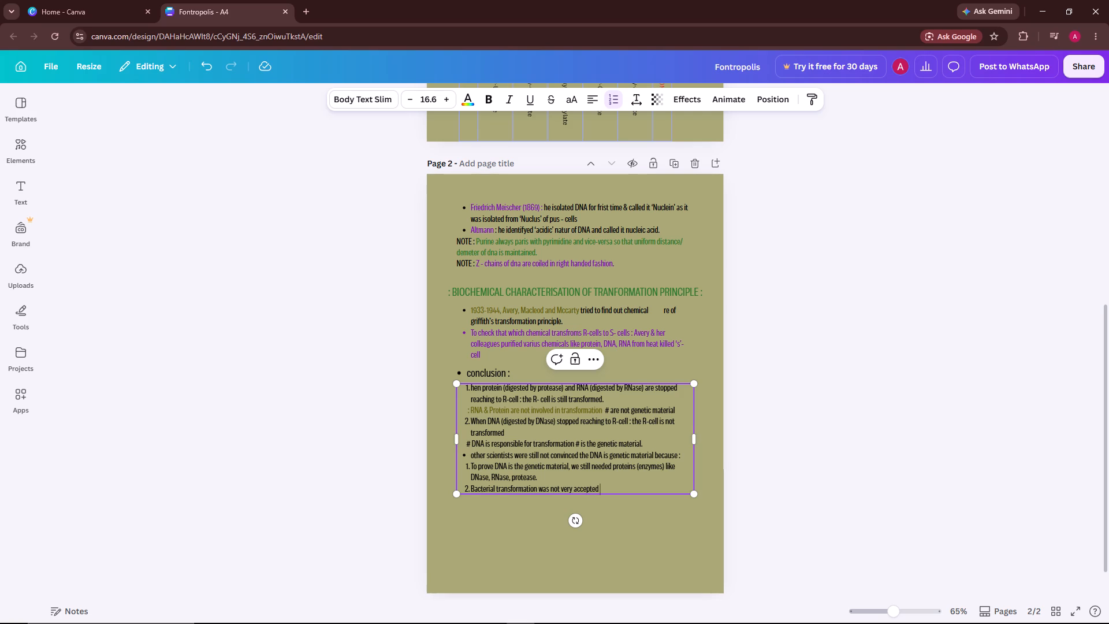
Finish item 2 with "process at that time".
type("pro")
type("ce")
type("ss")
key("space")
type("at")
key("space")
type("that time")
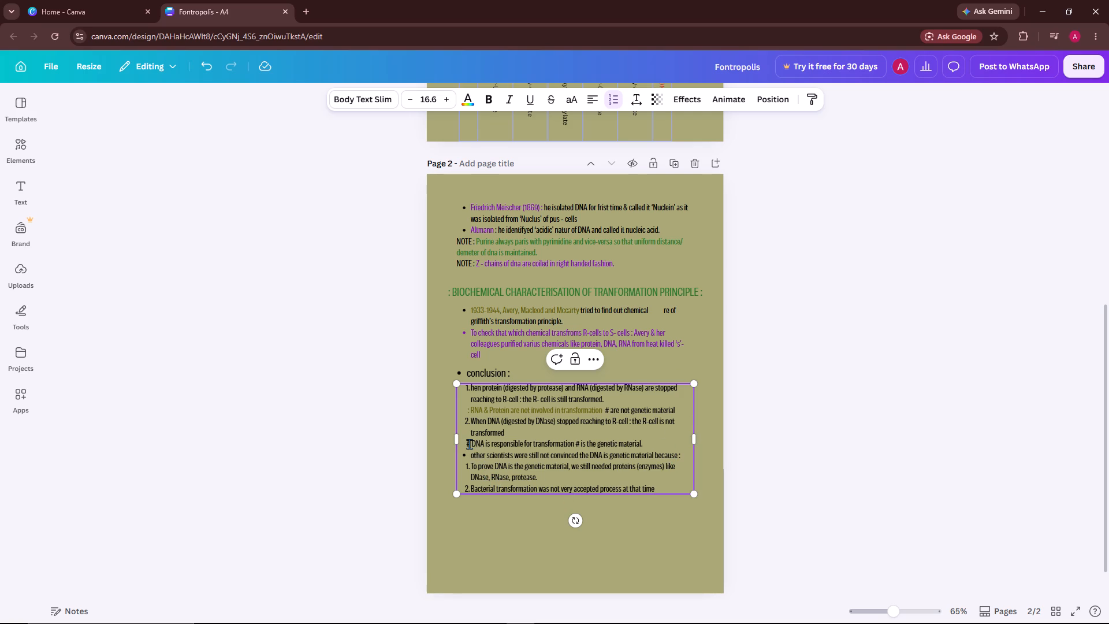
Colour the line "# DNA is responsible for transformation # is the genetic material." in the design's dark olive.
left_click_drag(463, 444, 642, 447)
left_click(467, 101)
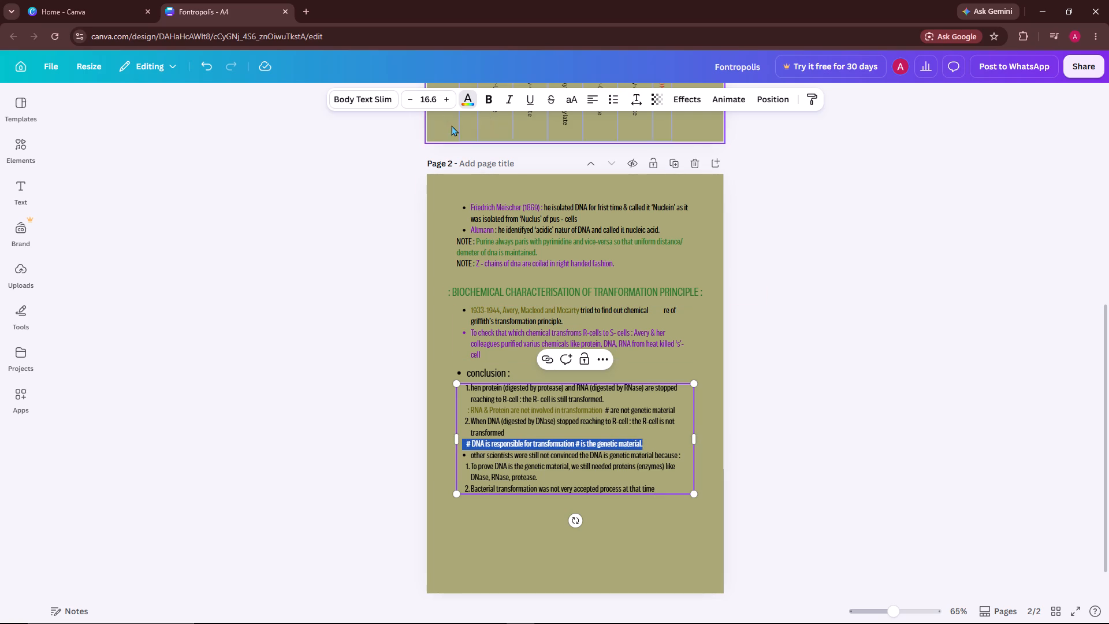
left_click(188, 184)
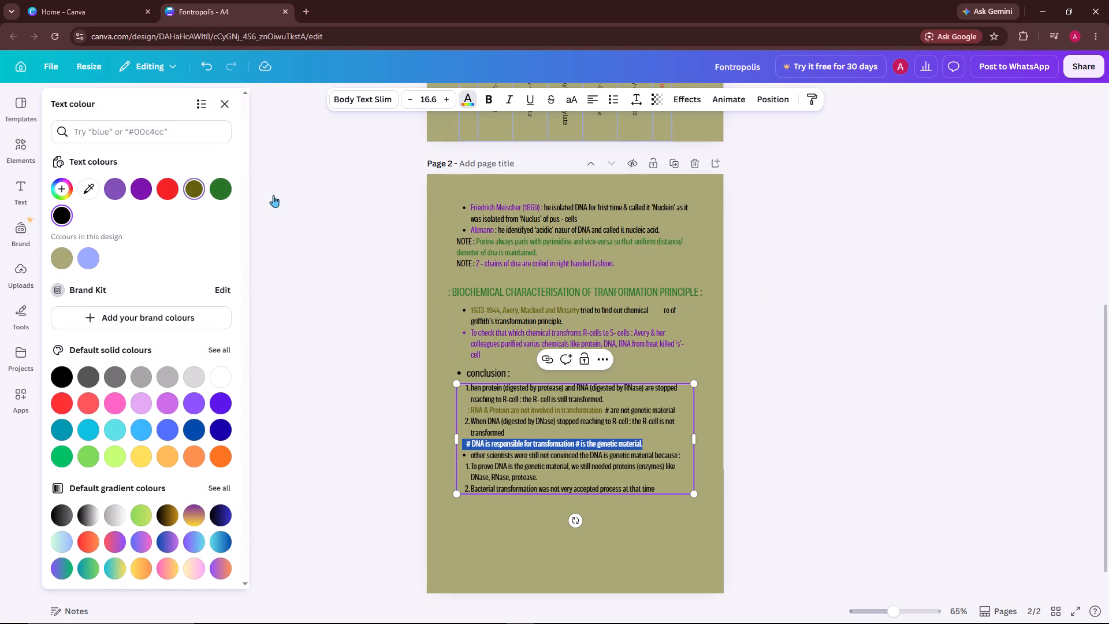
left_click(311, 211)
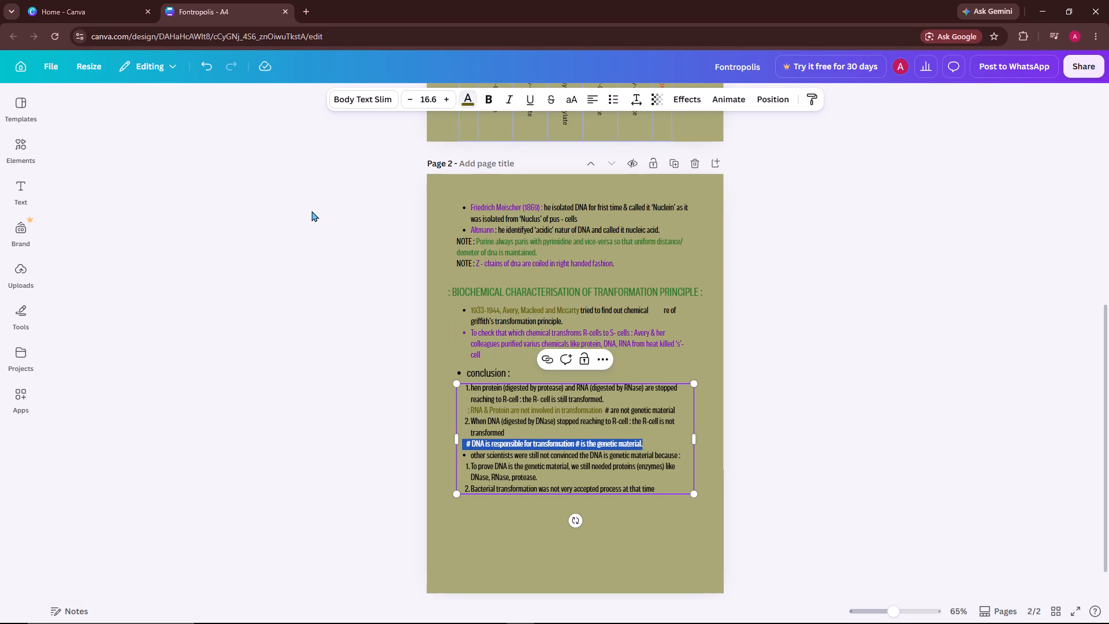
left_click(311, 211)
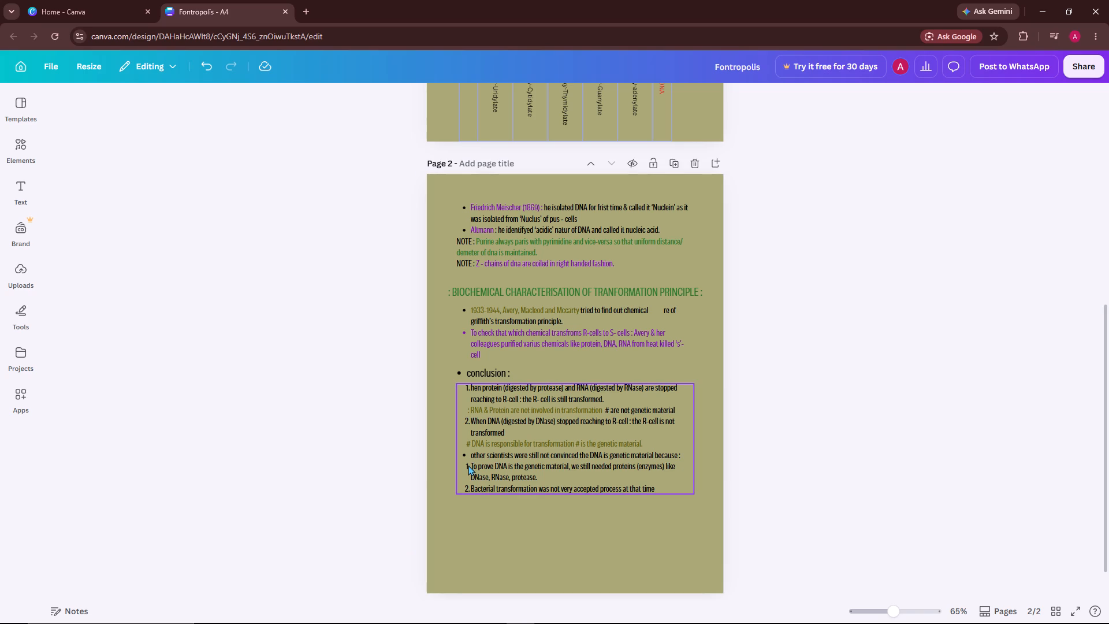
Colour the text of item 1, from "To prove DNA" to "protease.", in the design's red.
left_click(464, 465)
left_click(464, 465)
left_click(464, 465)
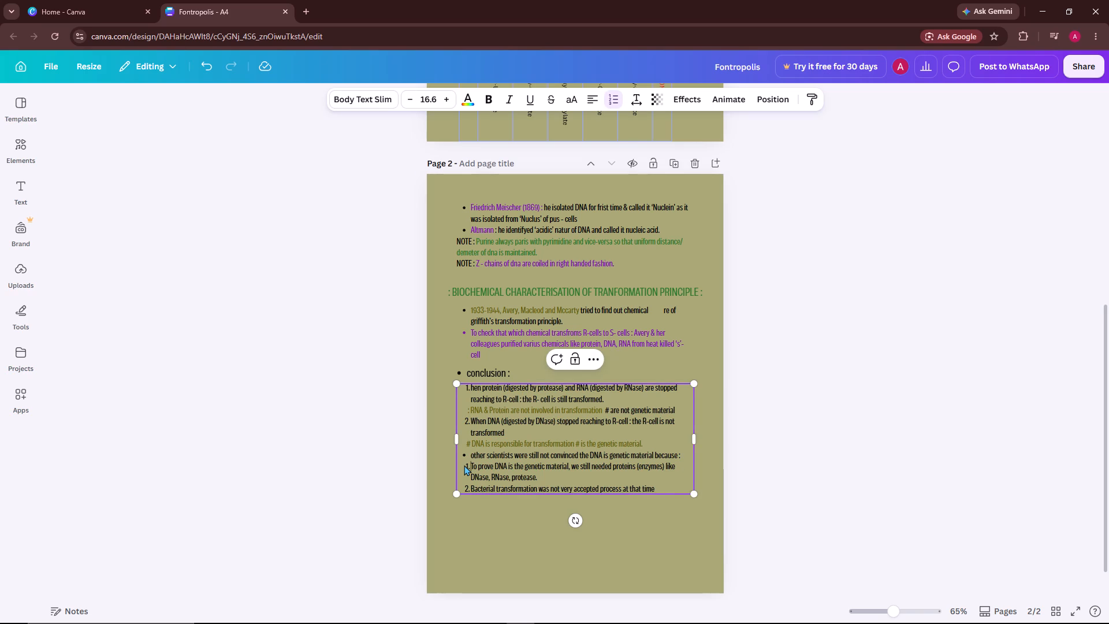
left_click_drag(464, 465, 481, 465)
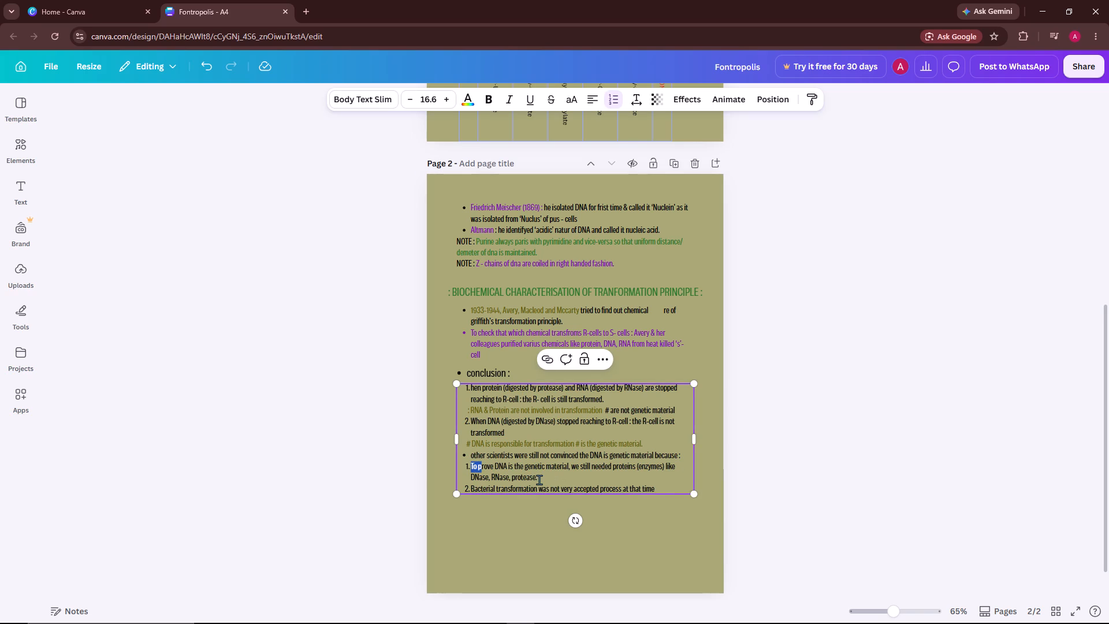
left_click_drag(539, 480, 463, 467)
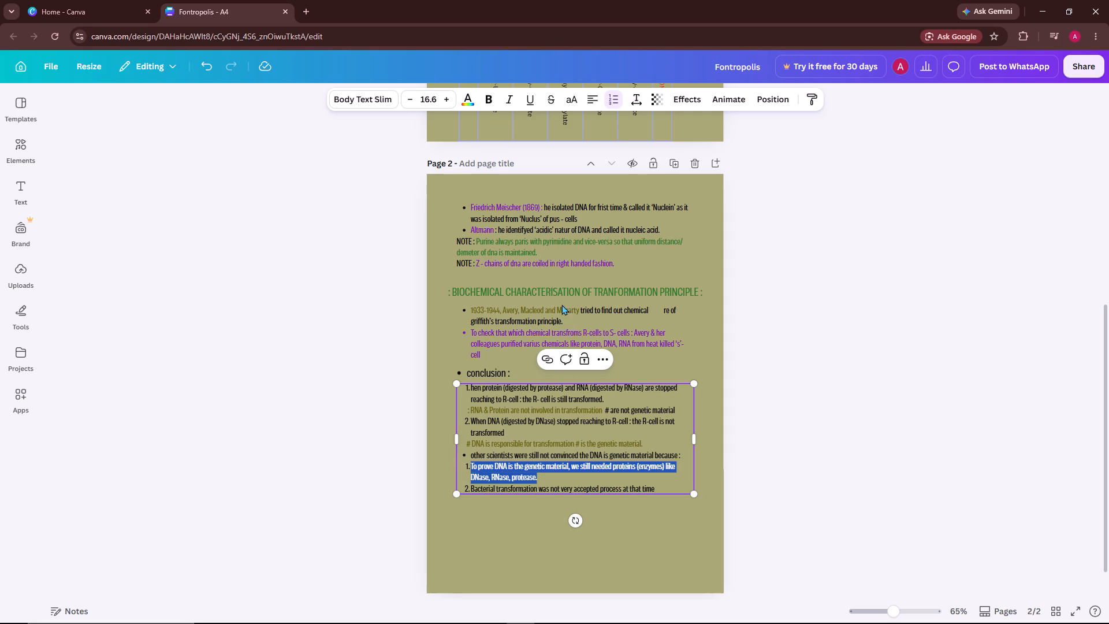
left_click(466, 102)
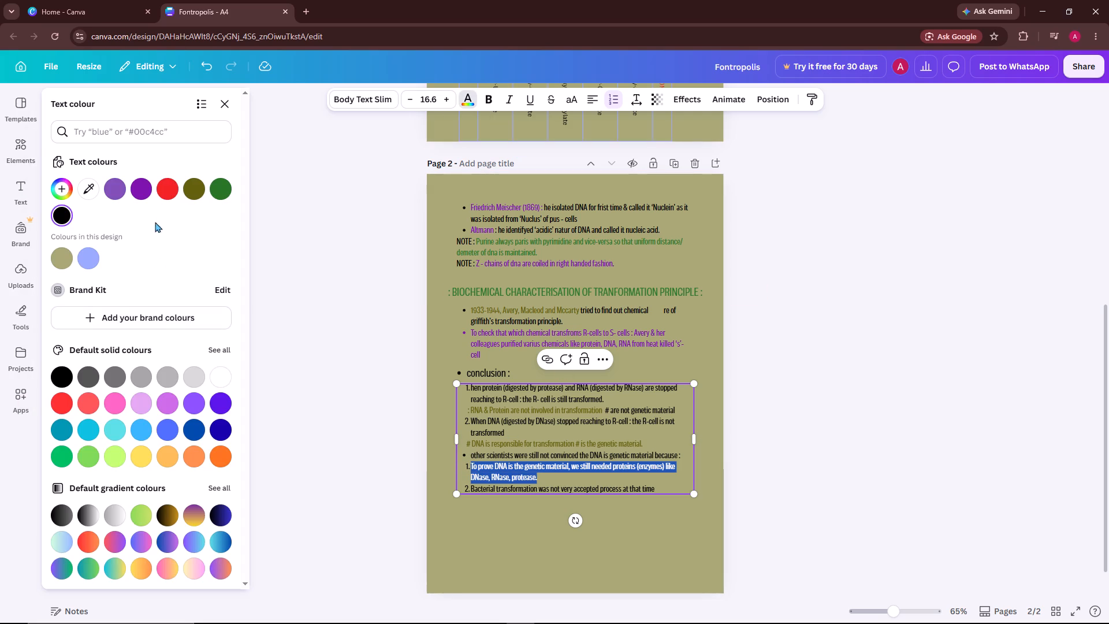
left_click(168, 188)
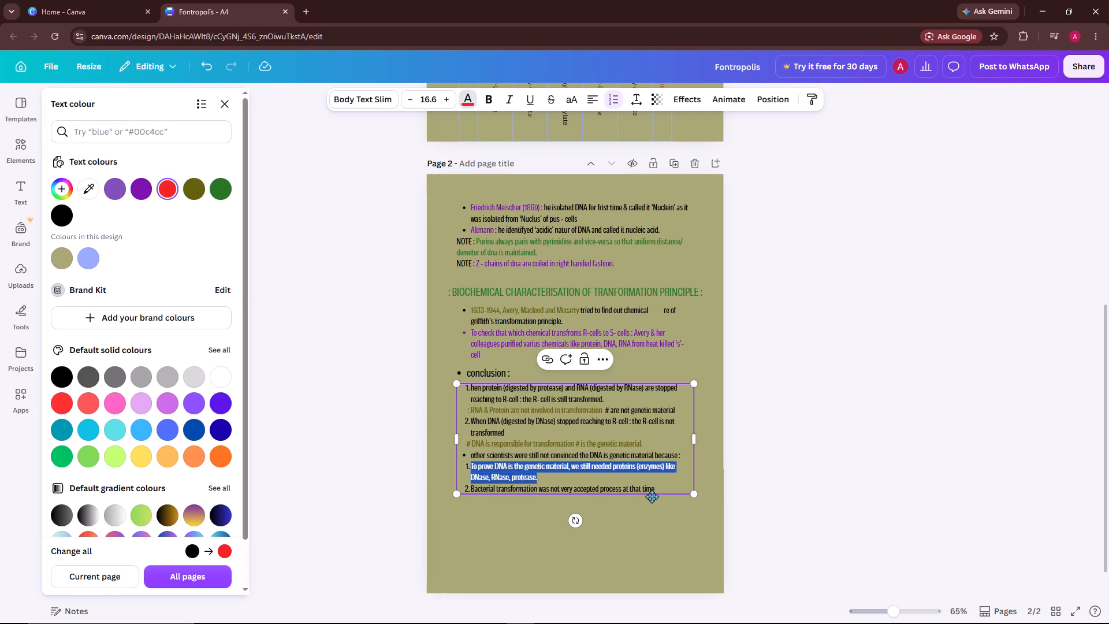
Colour item 2, "Bacterial transformation was not very accepted process at that time", in the same red.
left_click_drag(667, 490, 452, 515)
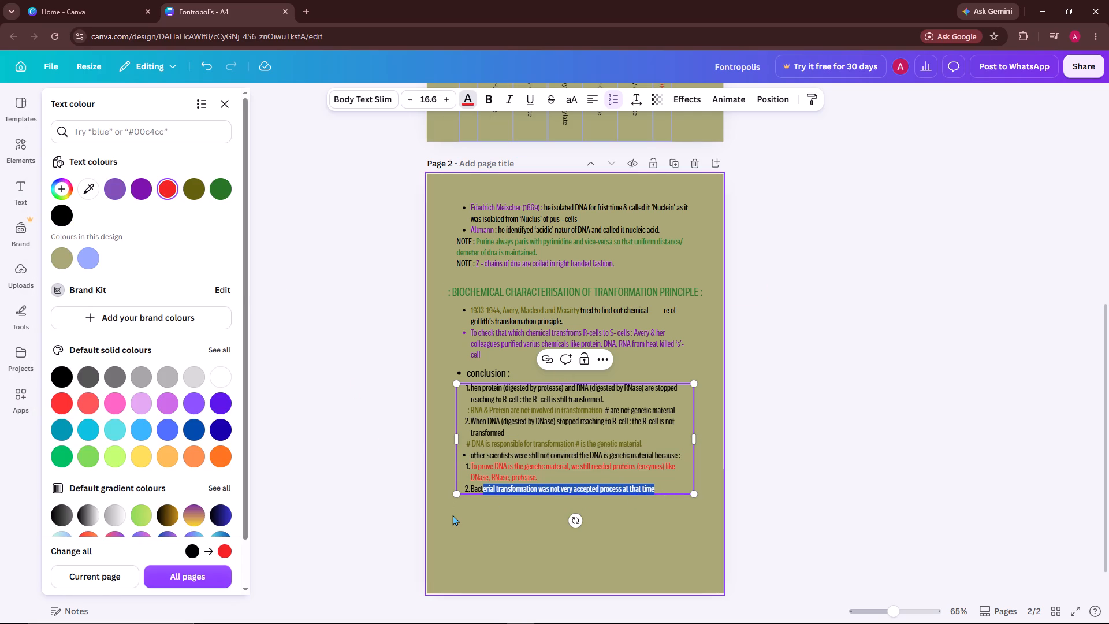
left_click_drag(452, 515, 438, 504)
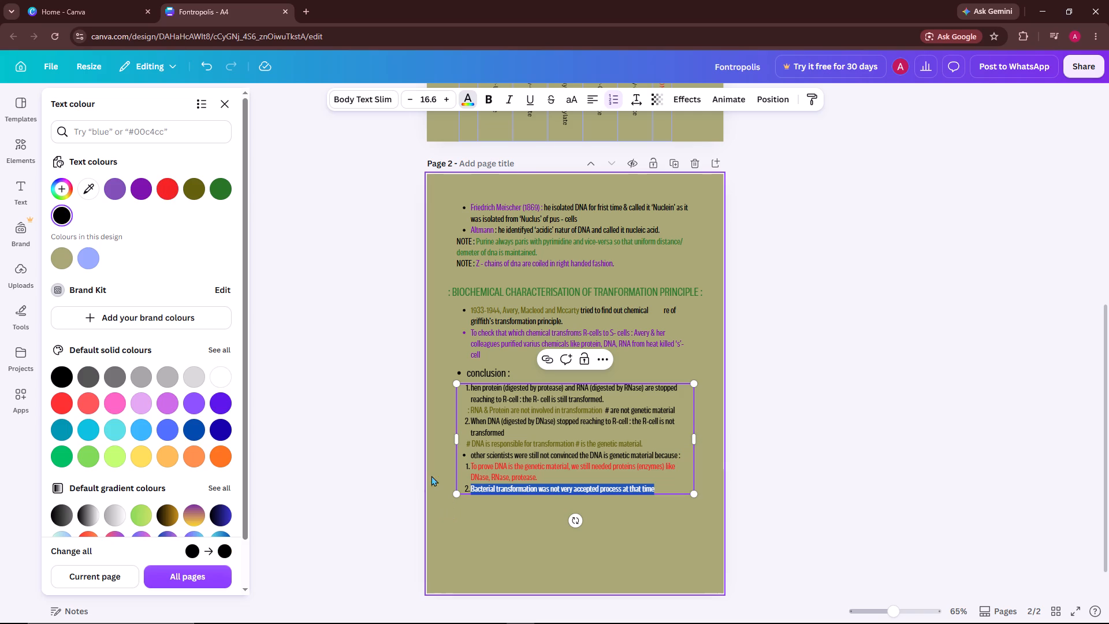
left_click(172, 185)
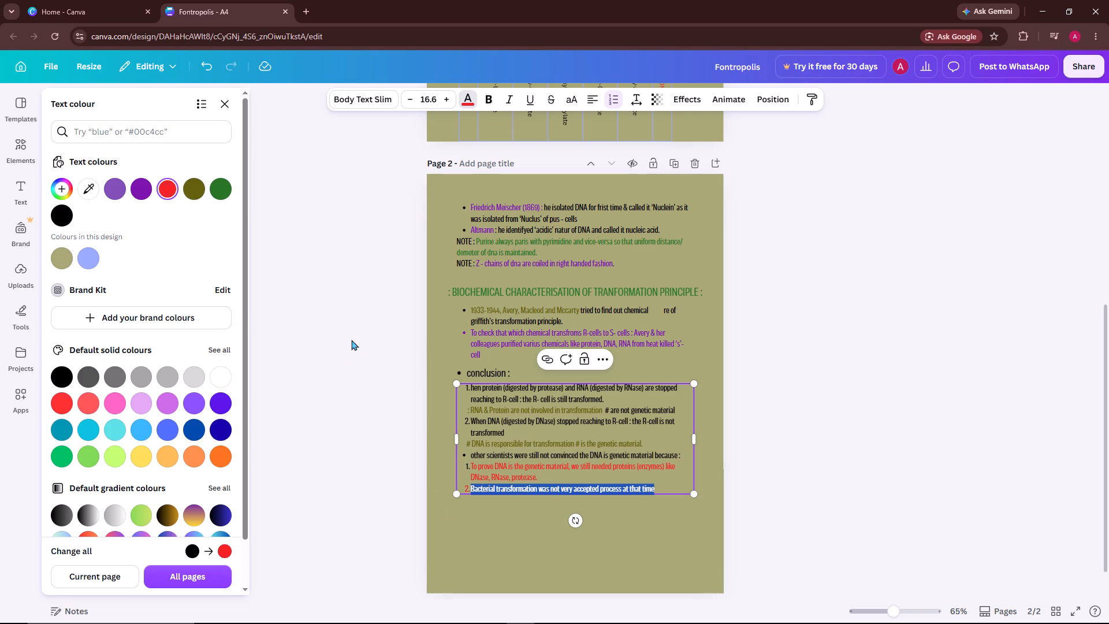
left_click(355, 349)
left_click(354, 347)
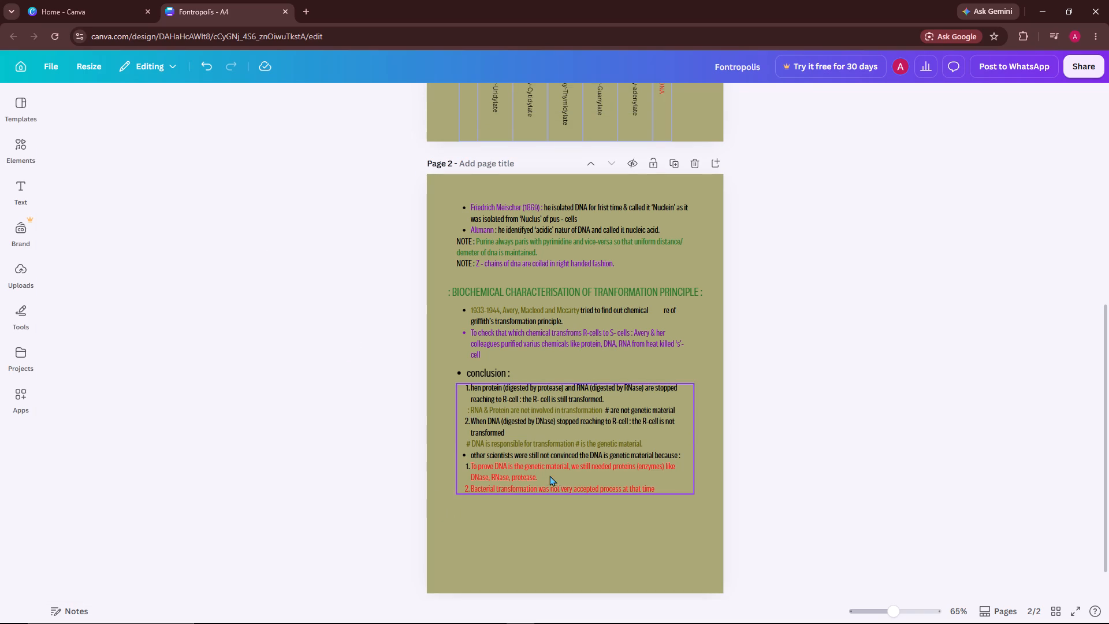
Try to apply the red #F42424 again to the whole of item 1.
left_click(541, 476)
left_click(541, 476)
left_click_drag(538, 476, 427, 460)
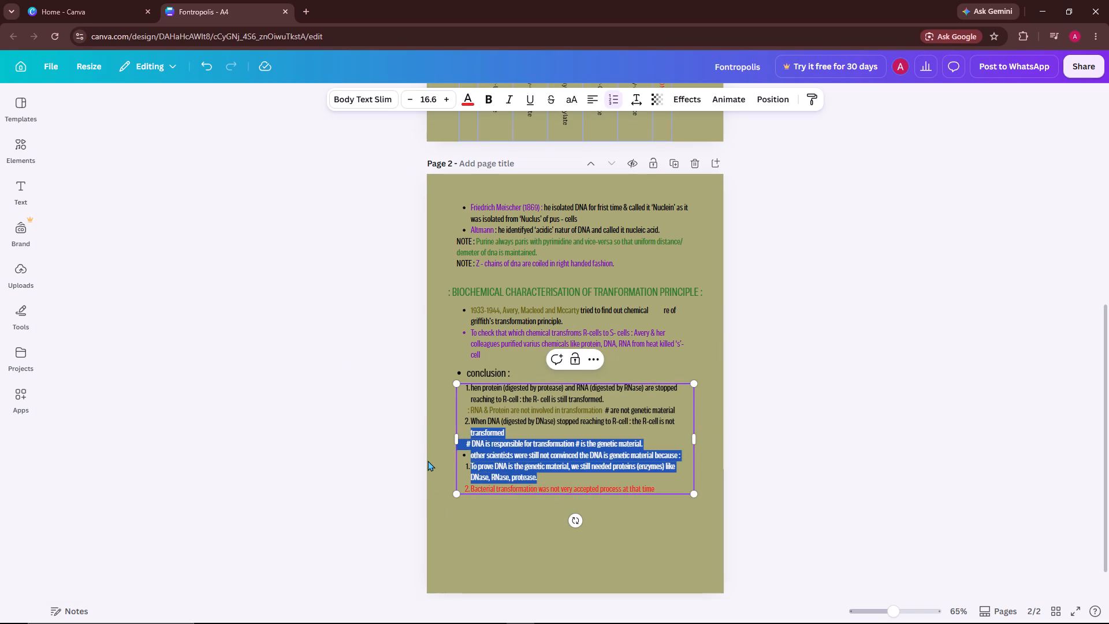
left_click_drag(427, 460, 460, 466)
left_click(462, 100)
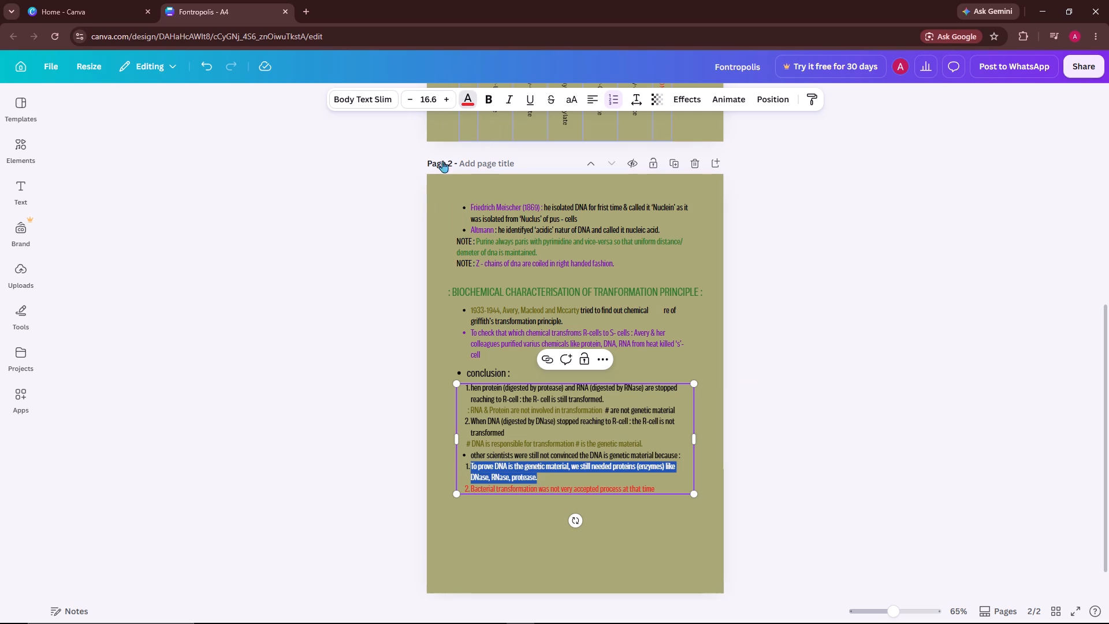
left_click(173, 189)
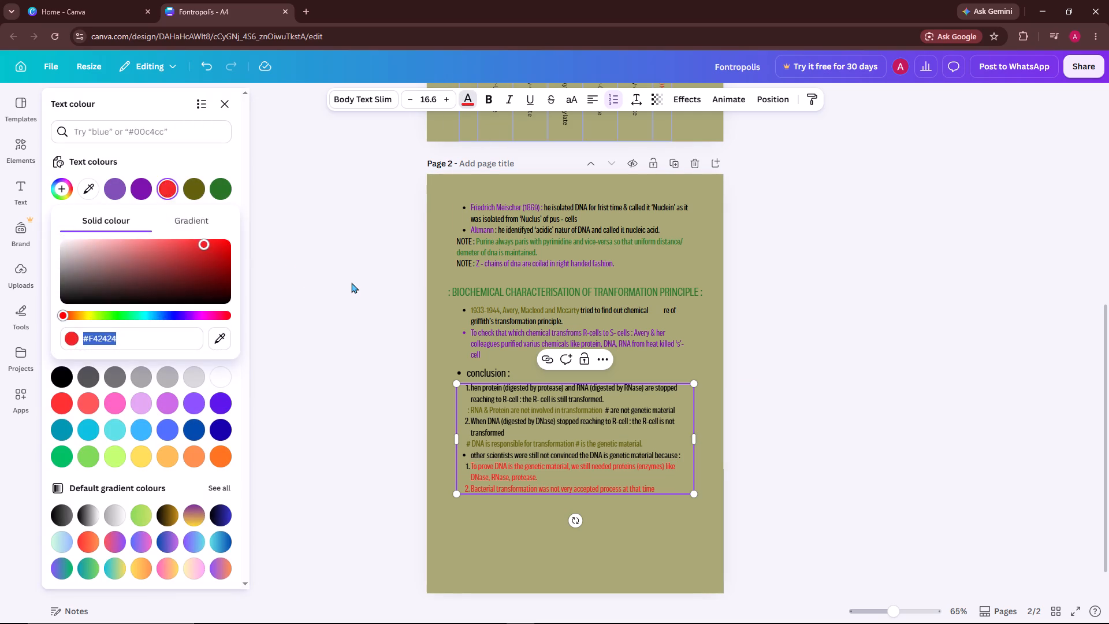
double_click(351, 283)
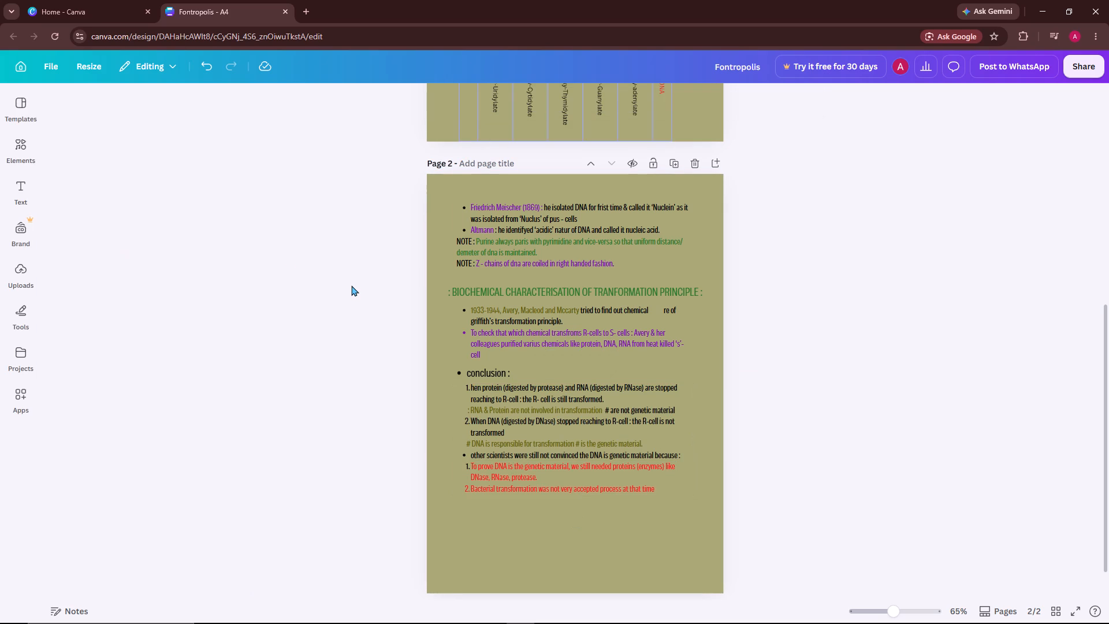
Remove the list numbering from item 1, "To prove DNA is the genetic material", and renumber it with "1.".
left_click(470, 469)
left_click(470, 468)
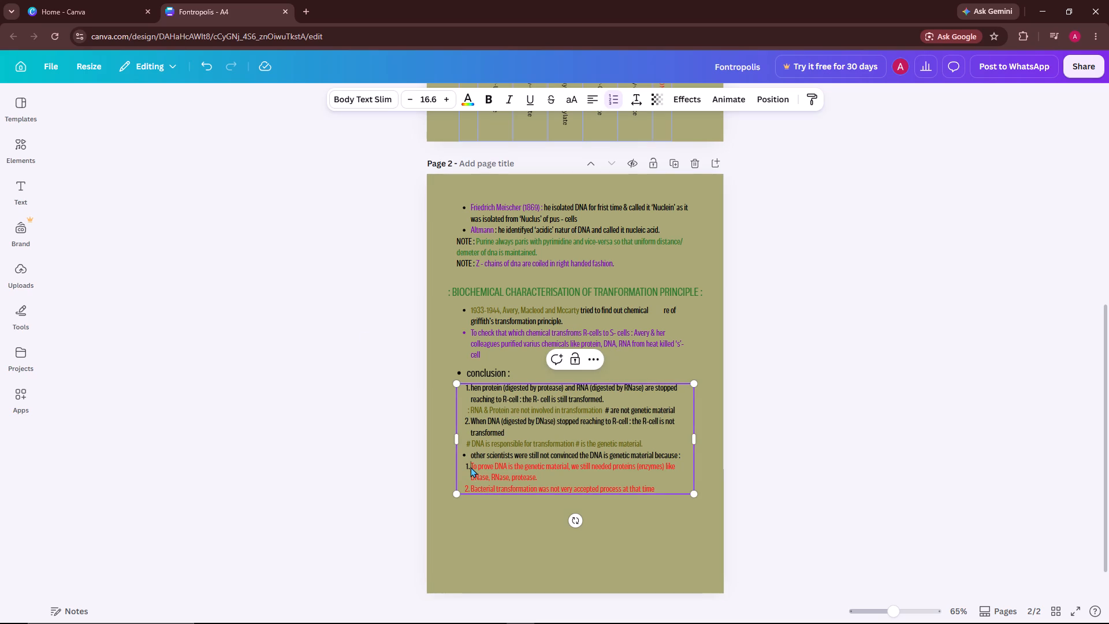
key("BackSpace")
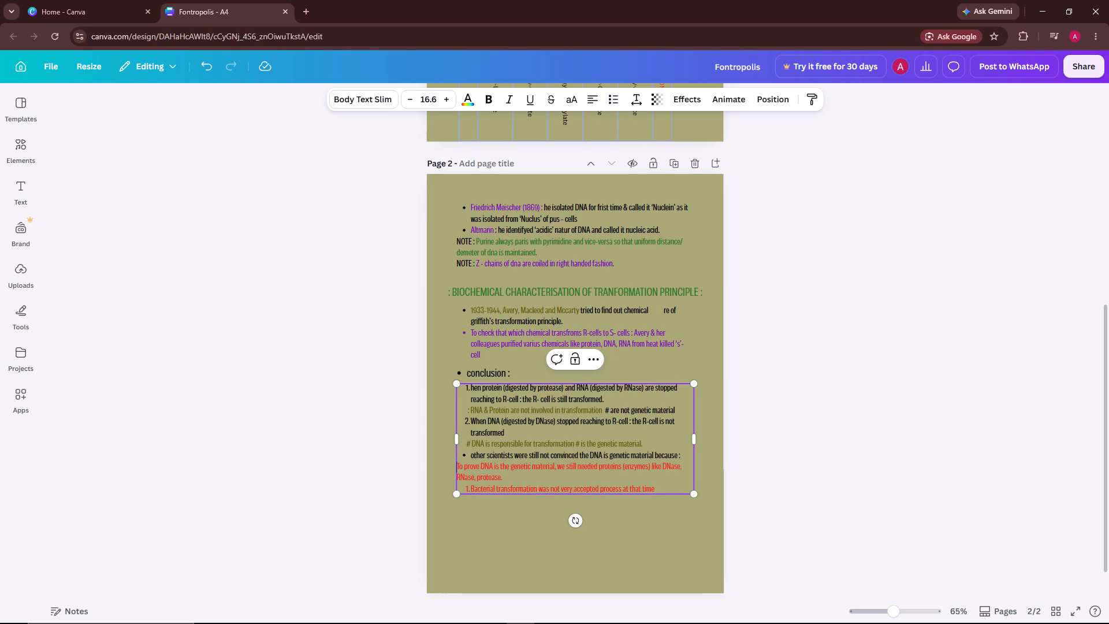
key("1")
type(".")
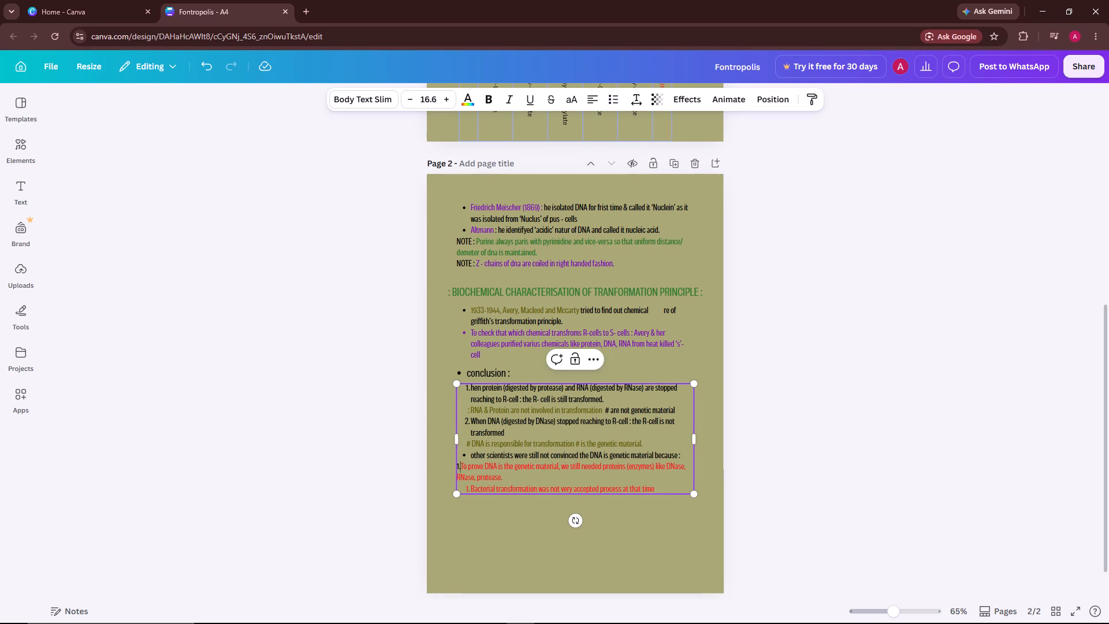
key("space")
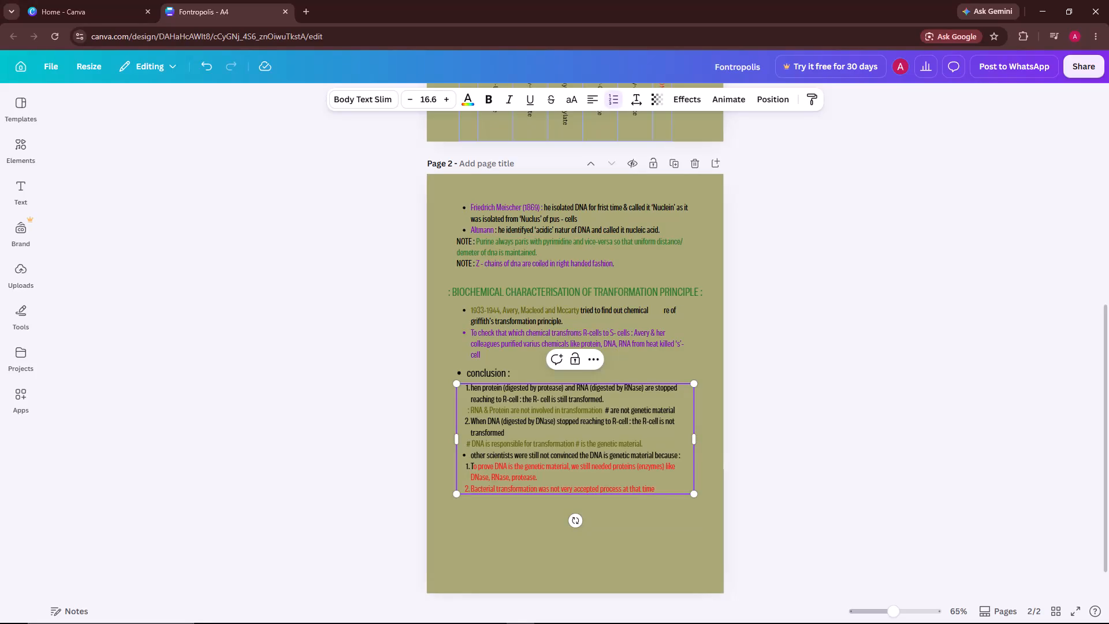
left_click(706, 485)
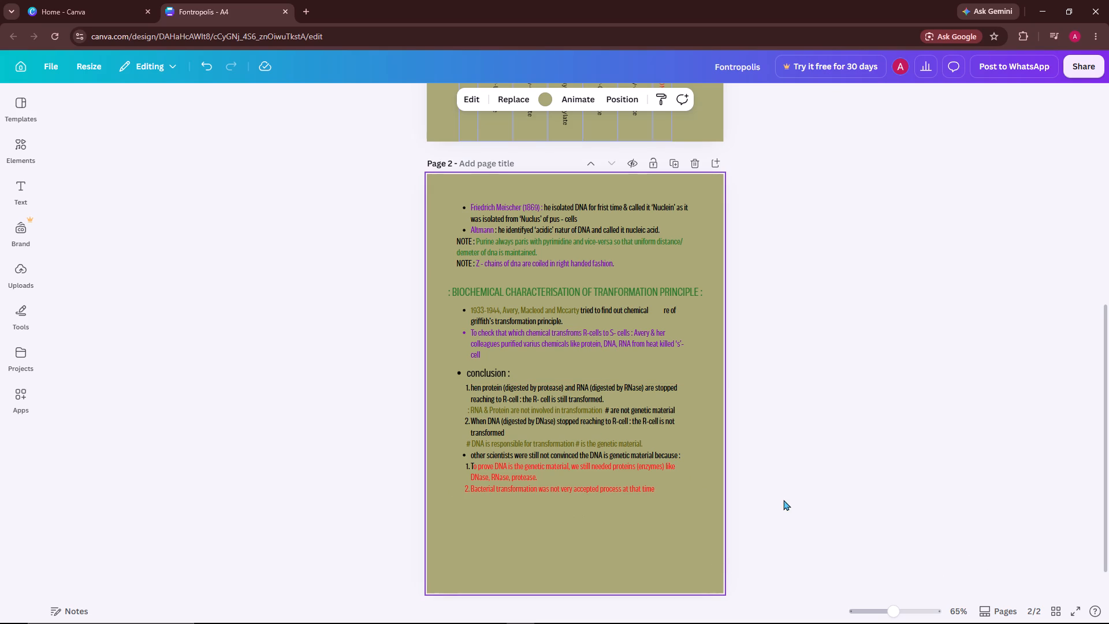
Below item 2, end the numbered list, leave a blank line and write the heading "RESULT".
left_click(576, 474)
left_click(670, 487)
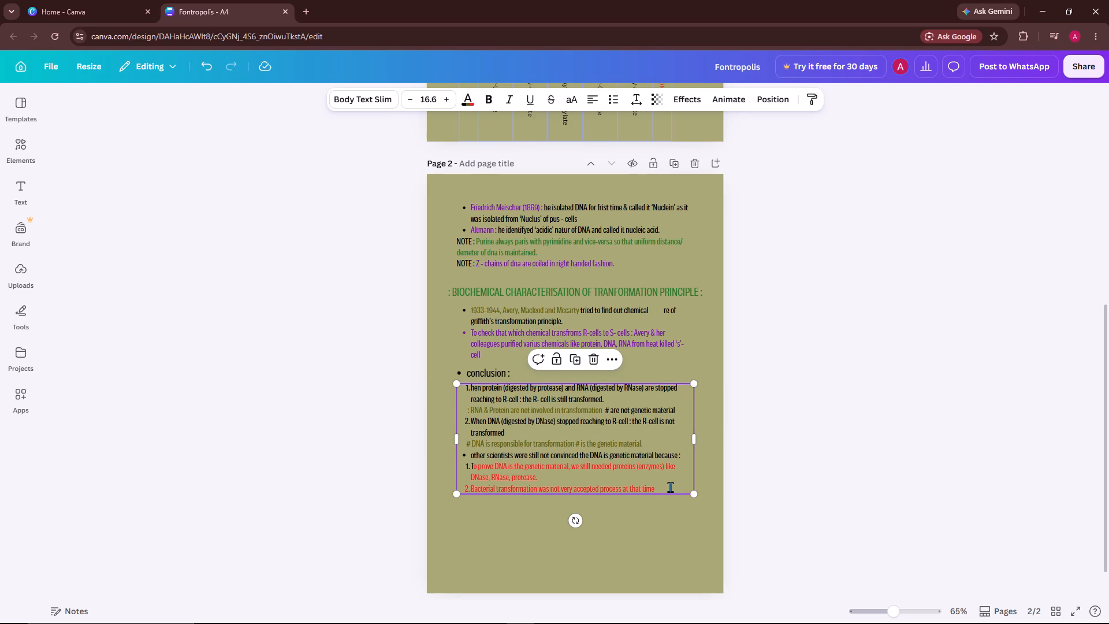
key("Return")
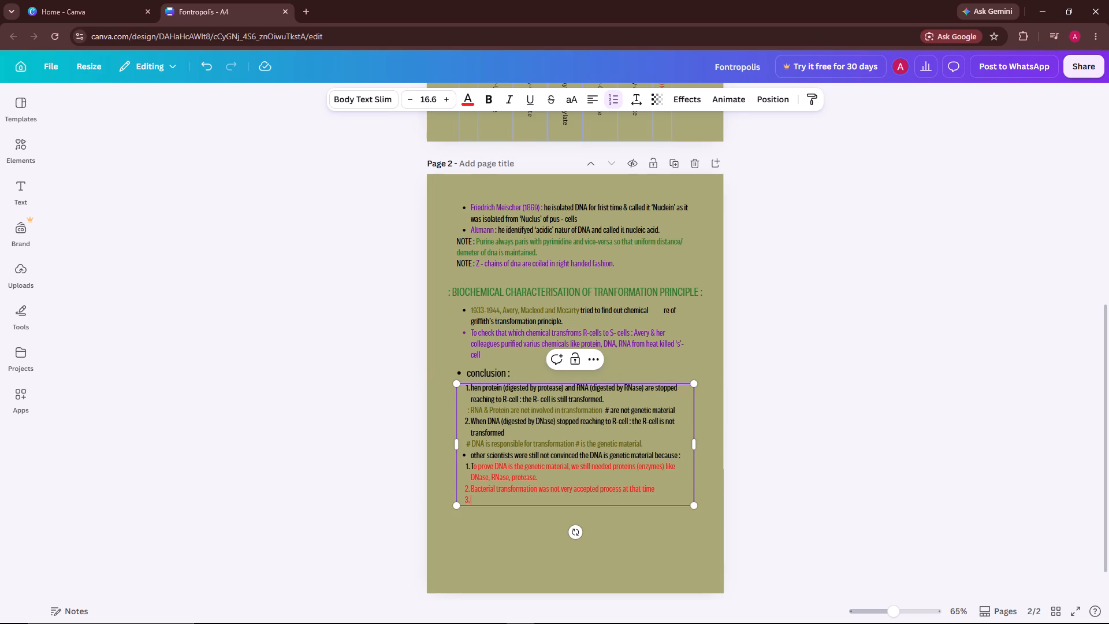
key("BackSpace")
key("Return")
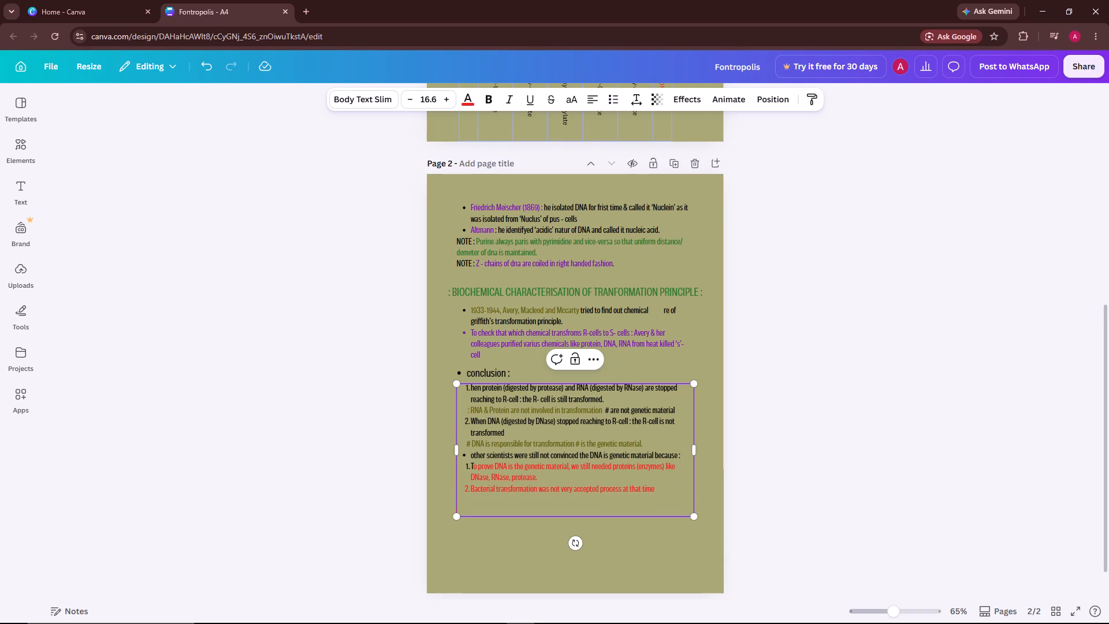
type("RES")
type("ULT")
Complete the heading as "RESULT :" and colour it black.
key("space")
type(":")
left_click_drag(501, 512, 447, 514)
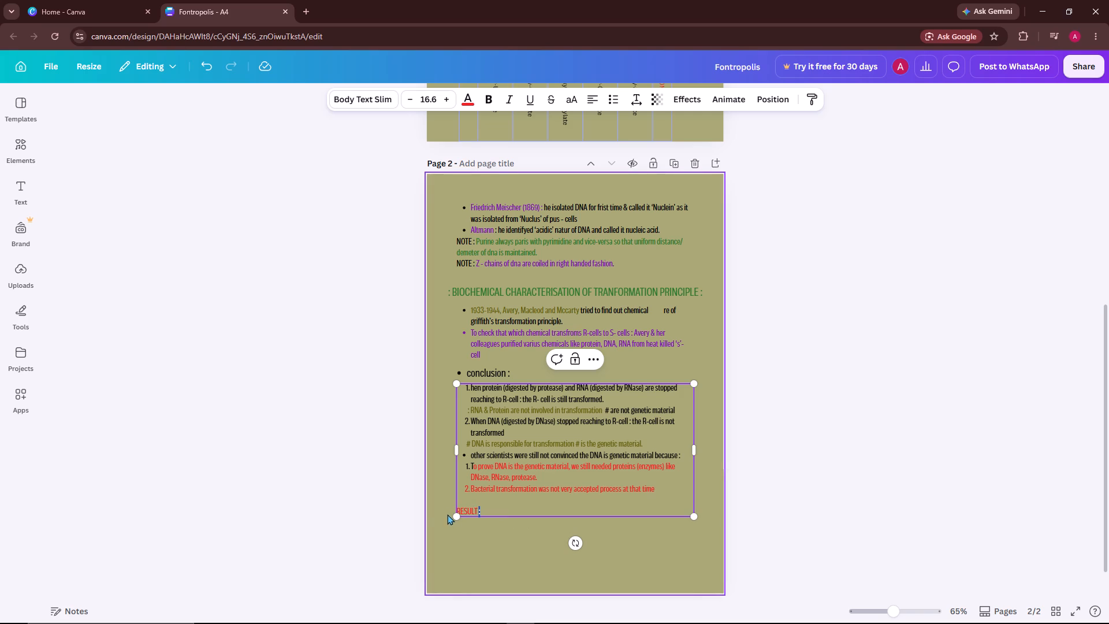
left_click_drag(447, 514, 415, 502)
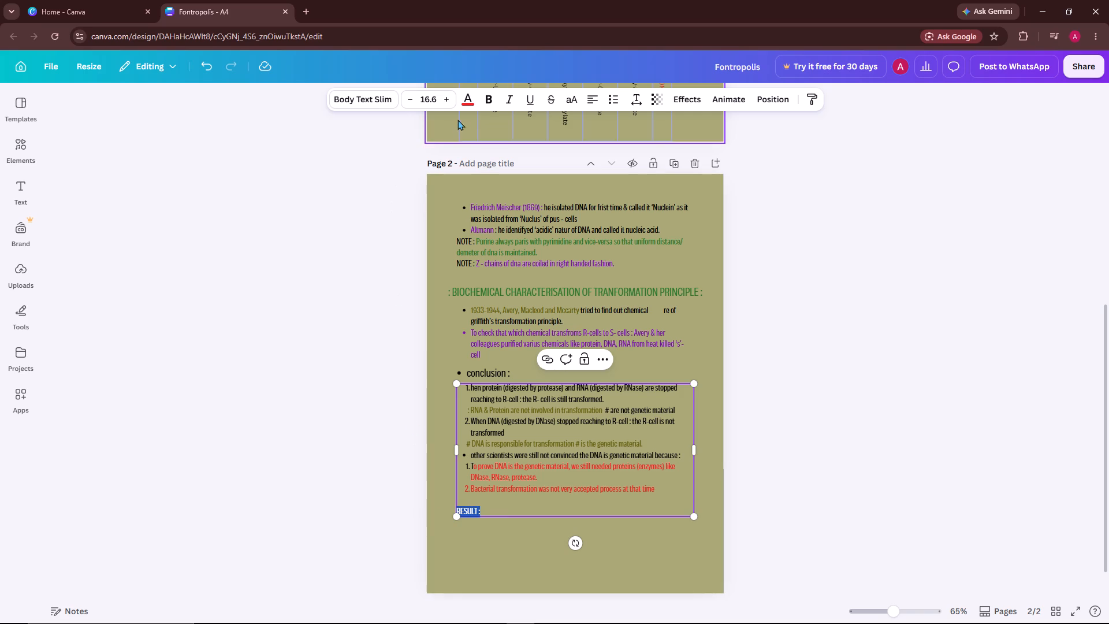
left_click(466, 99)
left_click(62, 216)
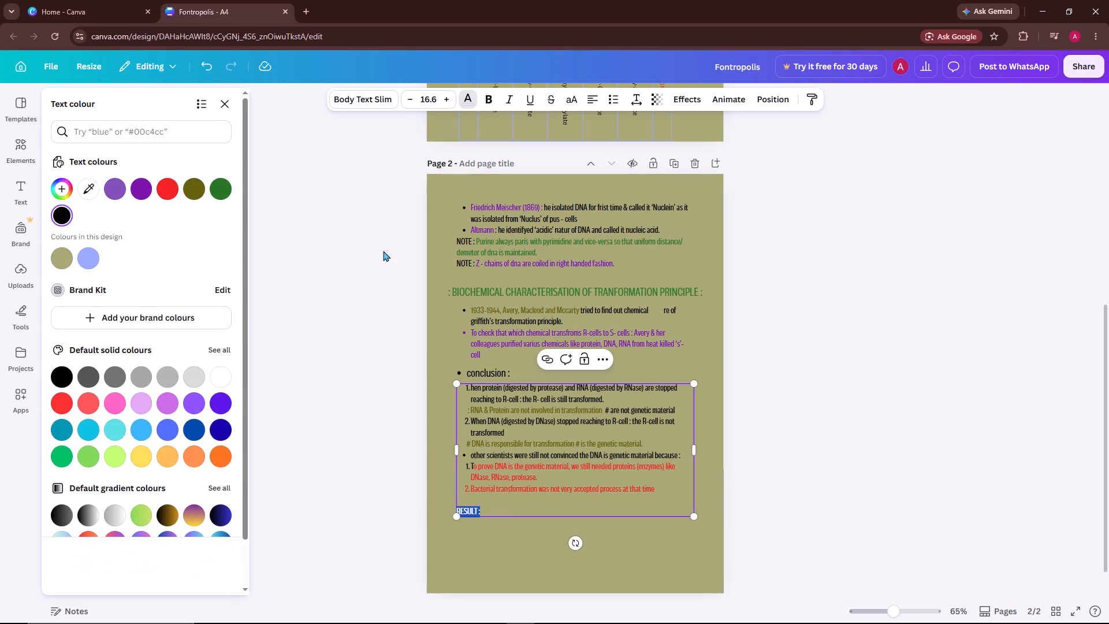
left_click(351, 240)
left_click(339, 237)
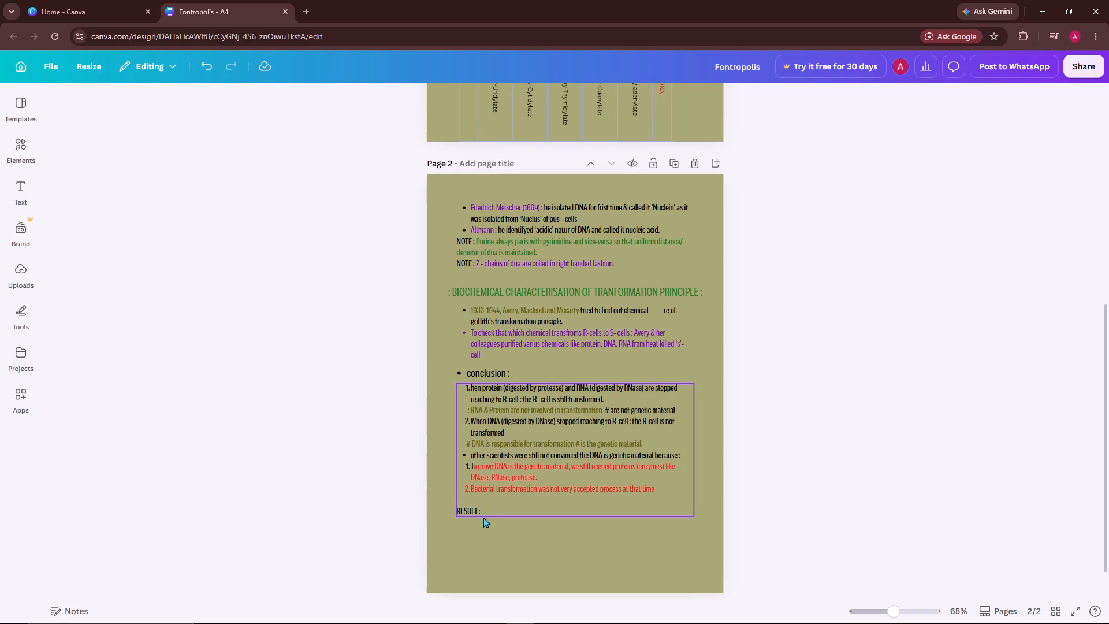
After the "RESULT :" heading, begin the result sentence with "The 4th case in above table".
left_click(492, 504)
left_click(492, 508)
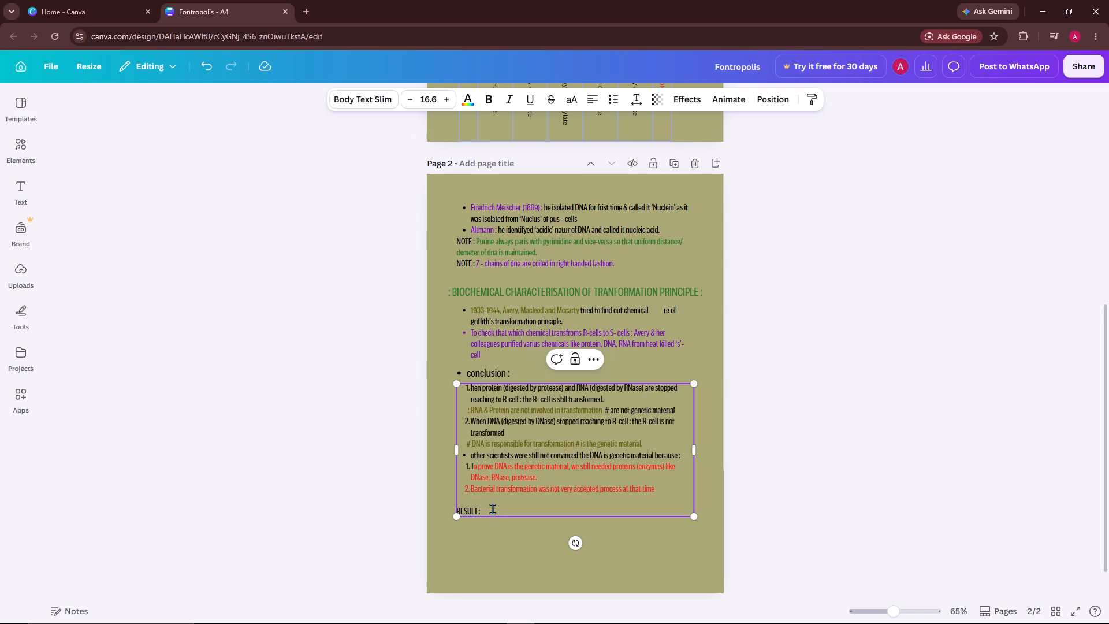
key("space")
key("BackSpace")
key("t")
type("he")
key("space")
type("4th")
key("space")
type("case")
key("space")
type("in")
key("space")
type("above")
key("space")
type("table")
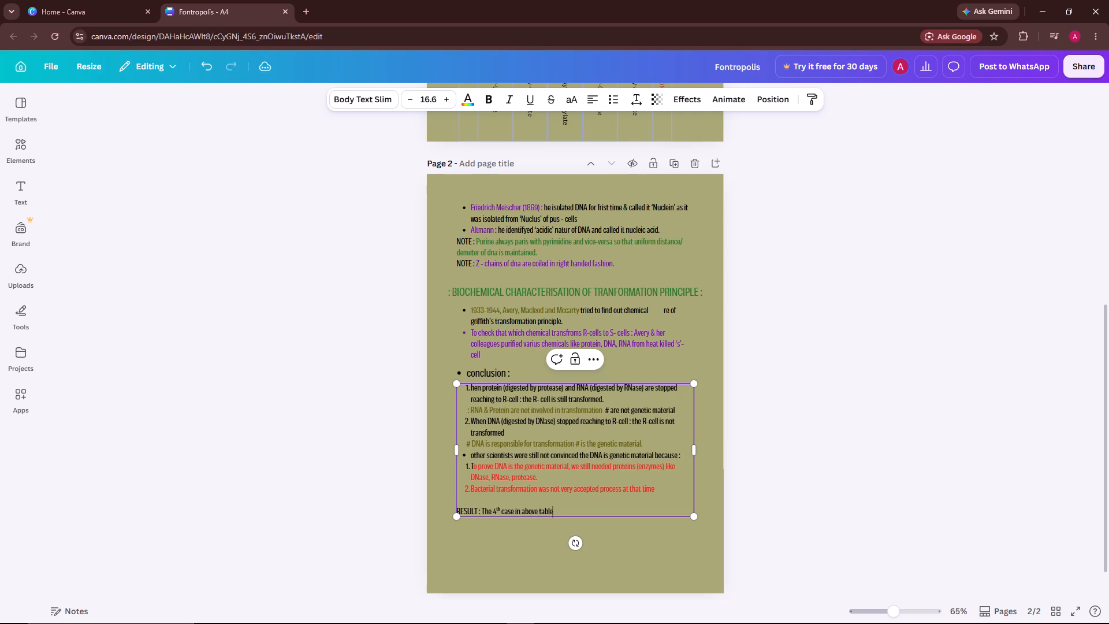
Continue the RESULT sentence with "was unusual as both heat killed".
key("space")
type("was")
key("space")
type("un")
key("u")
type("sual as")
key("space")
type("both")
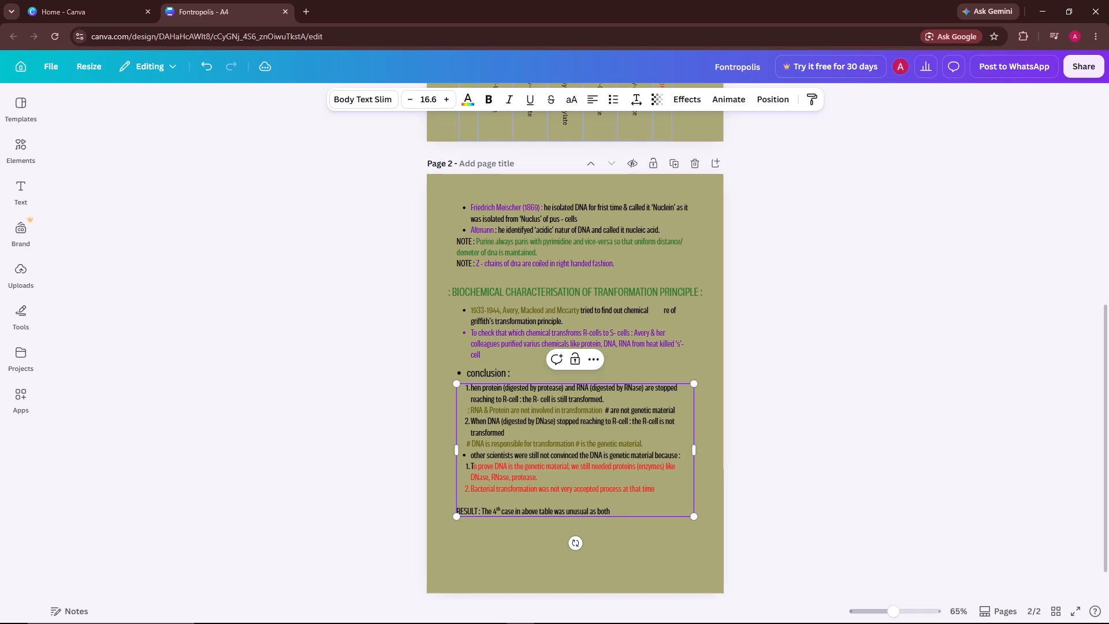
key("space")
type("heat")
key("space")
type("kill")
type("ed")
Extend the RESULT sentence with "'s'-strain and 'R' strain are".
key("space")
key("apostrophe")
type("s'")
key("minus")
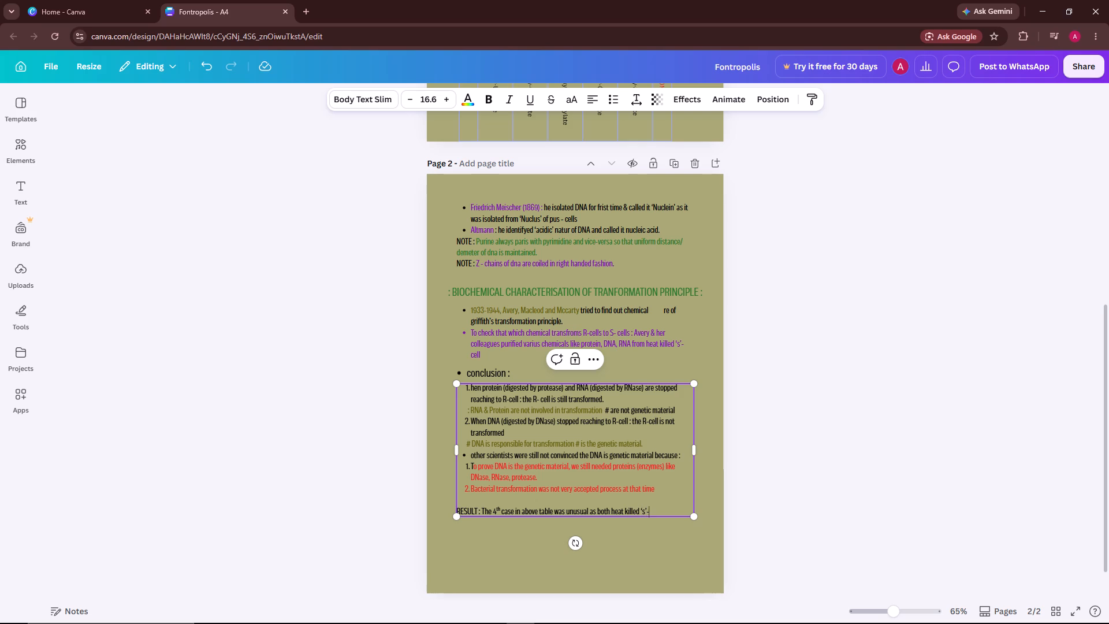
type("st")
key("r")
type("ain")
key("space")
type("and")
key("space")
key("apostrophe")
type("'")
key("space")
type("str")
type("ain are")
Continue the RESULT sentence after "strain are" with "non-virulant".
key("space")
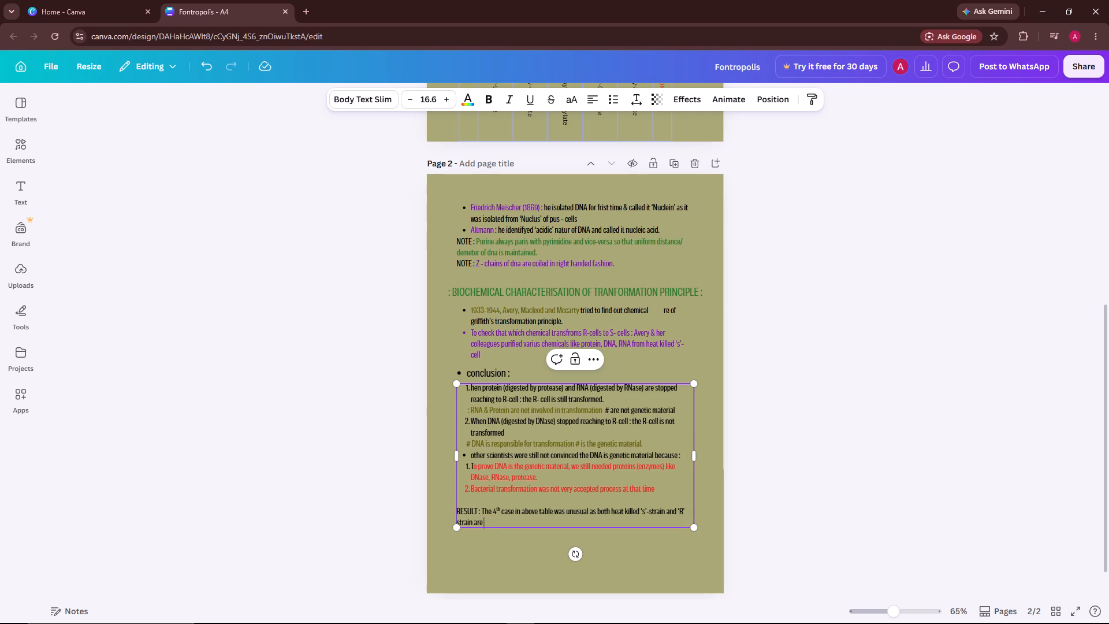
key("m")
key("BackSpace")
type("non-")
type("vi")
key("r")
key("u")
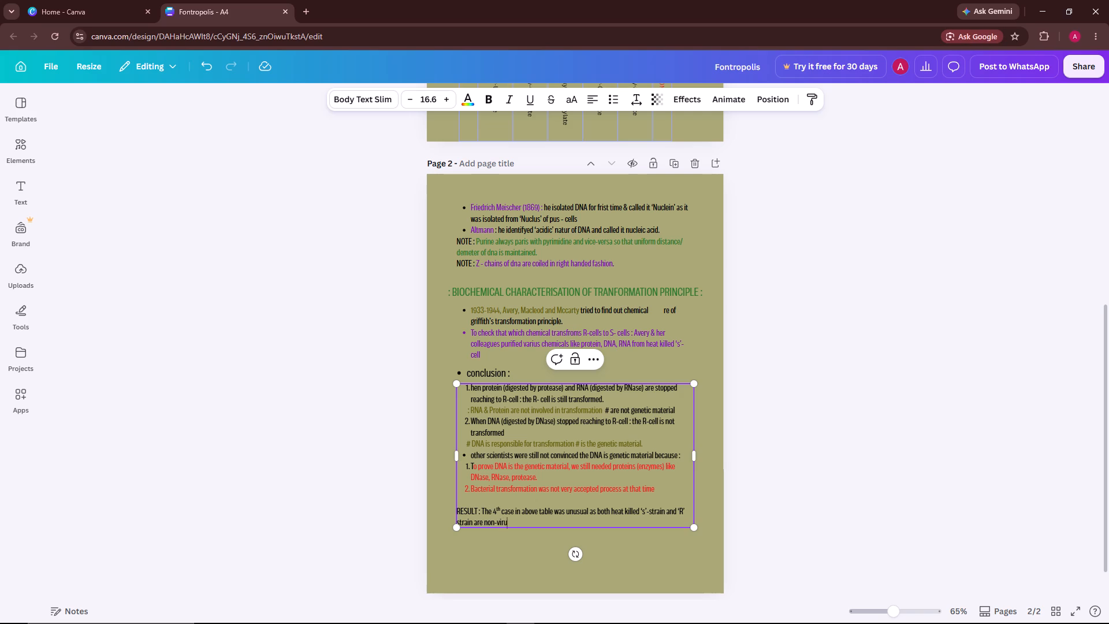
type("lant")
key("space")
Extend the RESULT sentence with "but still mice die and".
type("but still micc")
key("BackSpace")
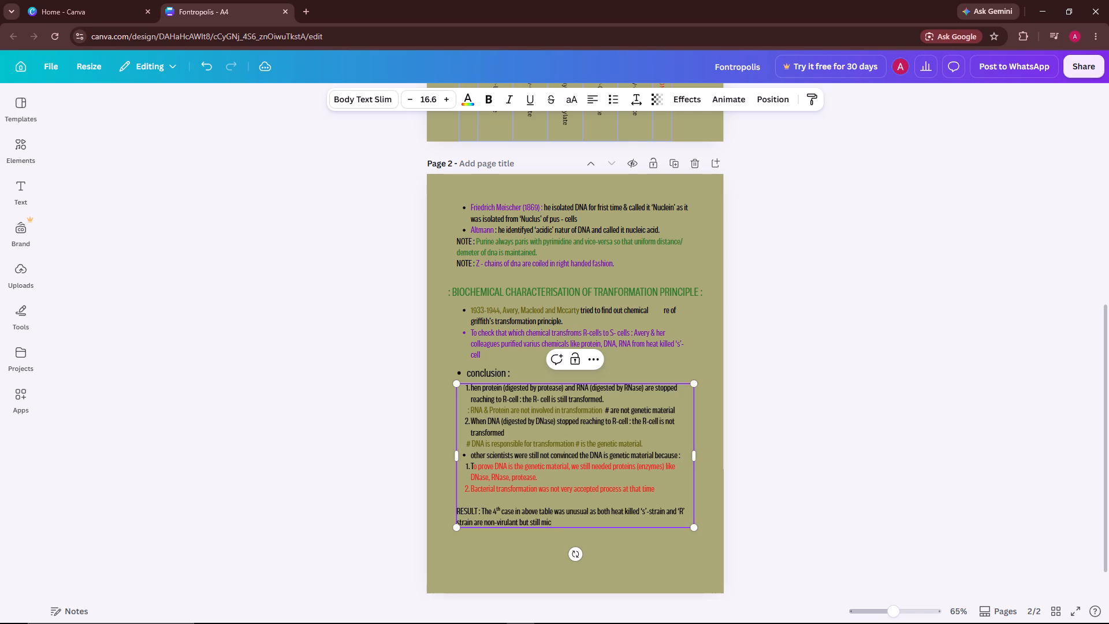
type("e")
key("space")
type("die")
key("space")
type("and")
key("space")
Continue the RESULT sentence with "live-'s'- bacteriums are".
type("live-")
key("s")
key("BackSpace")
type("'s'")
key("space")
key("BackSpace")
key("minus")
key("space")
type("bac")
type("ter")
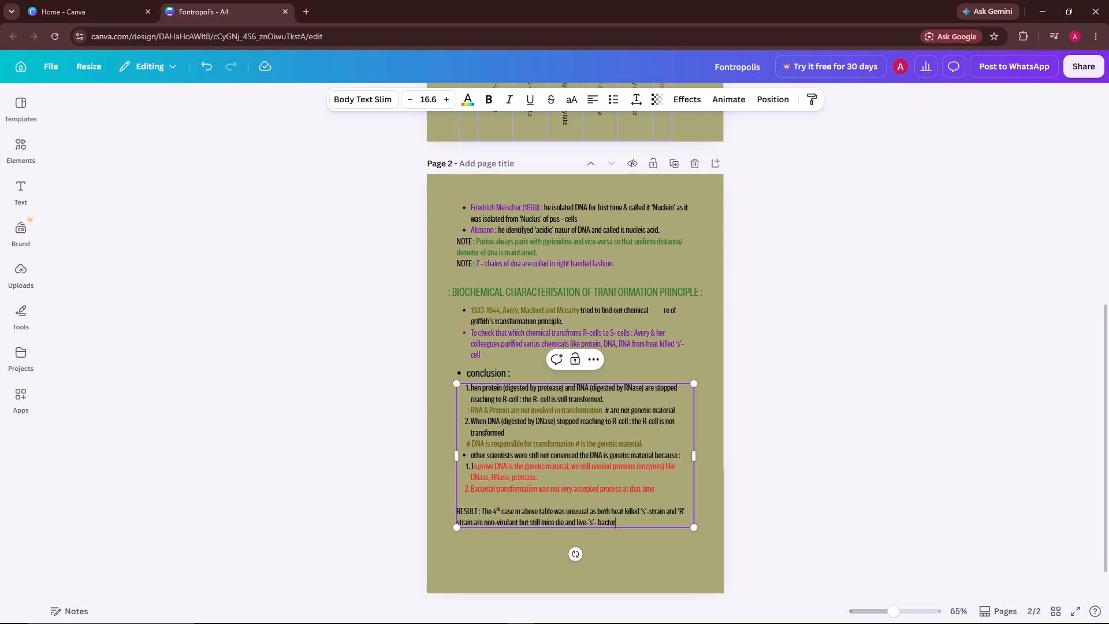
type("ium")
key("s")
key("space")
type("are")
key("space")
Finish the RESULT sentence with "recovered from heart of mice.".
type("res")
key("BackSpace")
type("cover")
type("ed from")
key("space")
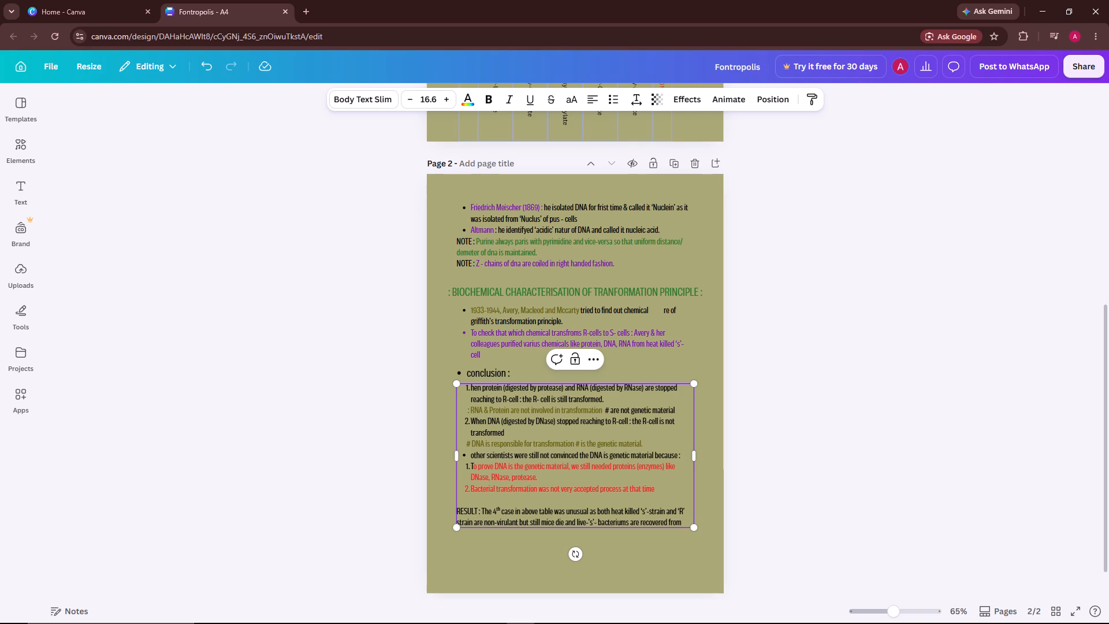
type("heart")
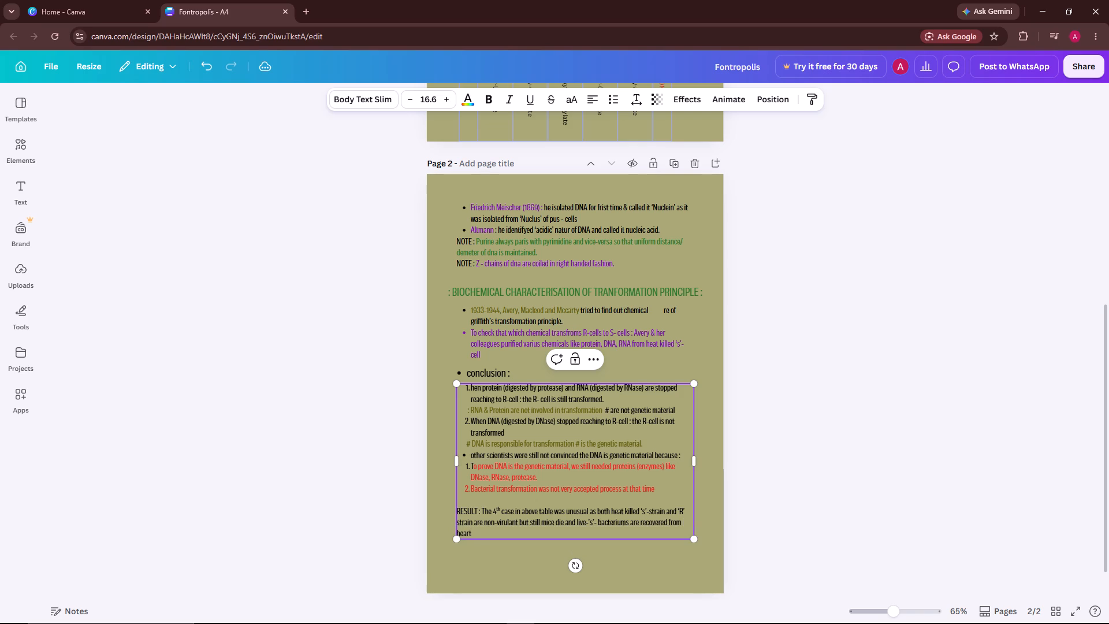
key("space")
type("of")
key("space")
type("mice")
key("period")
Colour the sentence after the "RESULT :" heading red, leaving the heading itself black, and deselect the text box.
left_click_drag(479, 508, 500, 532)
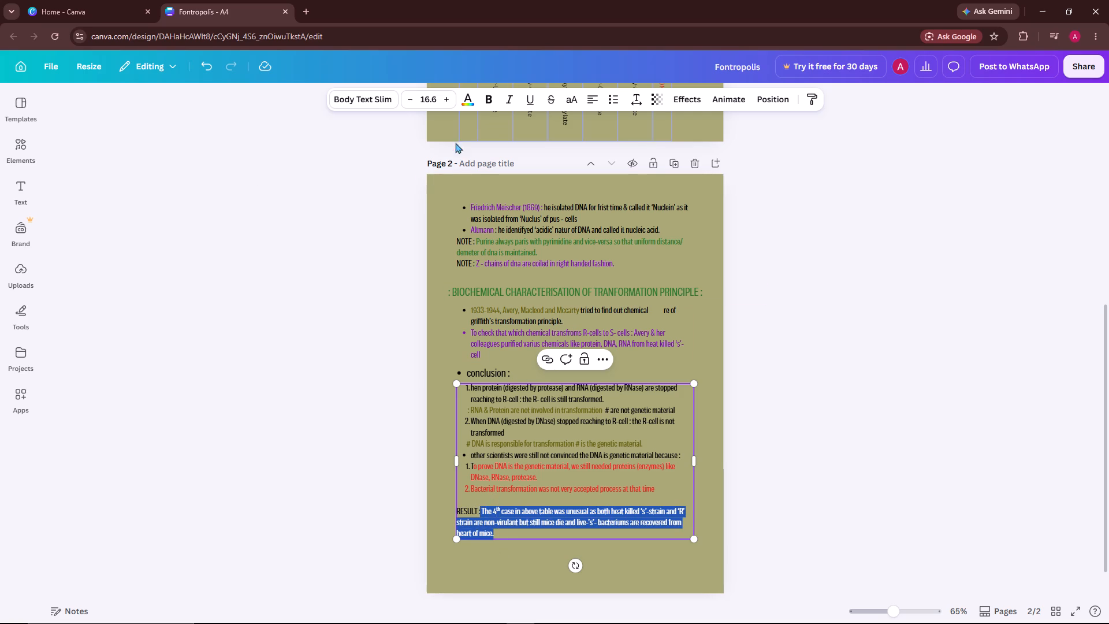
left_click(469, 101)
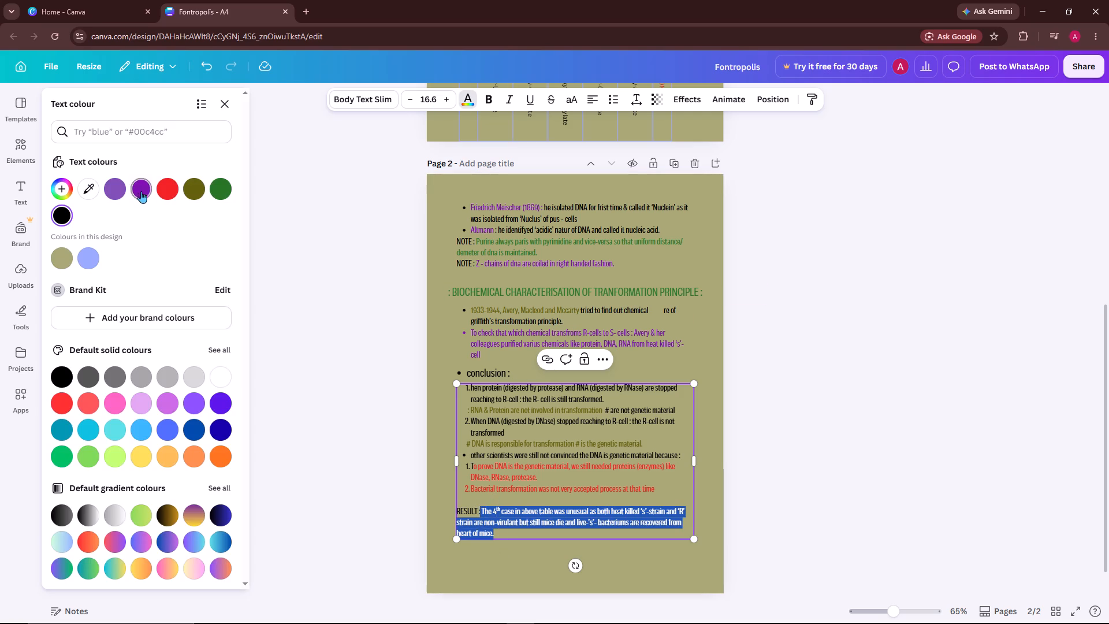
left_click(165, 189)
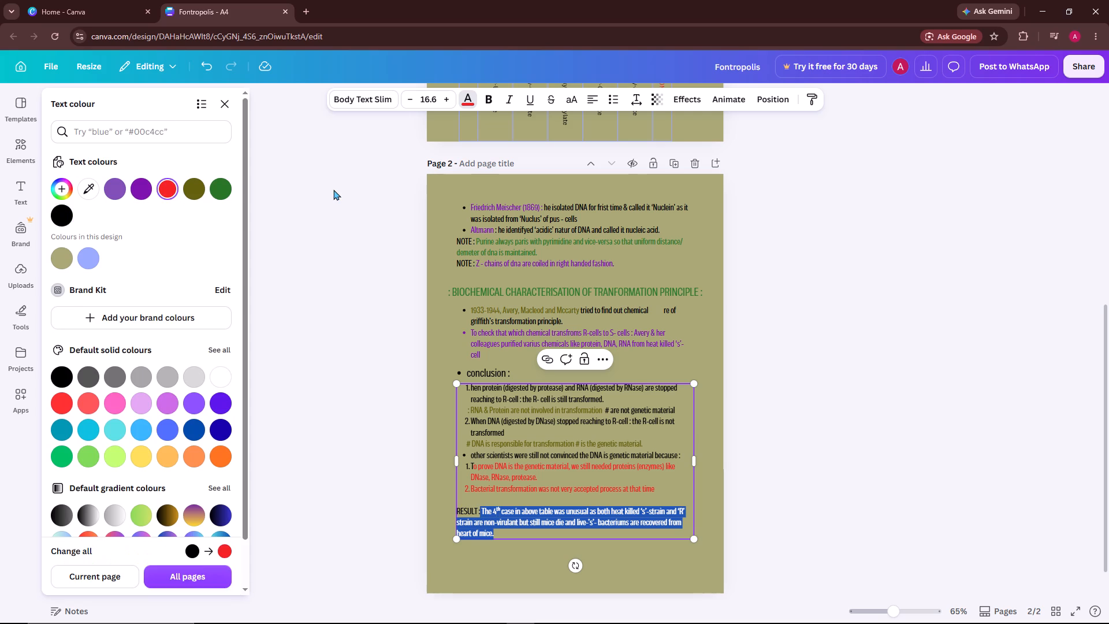
left_click(333, 190)
left_click(333, 190)
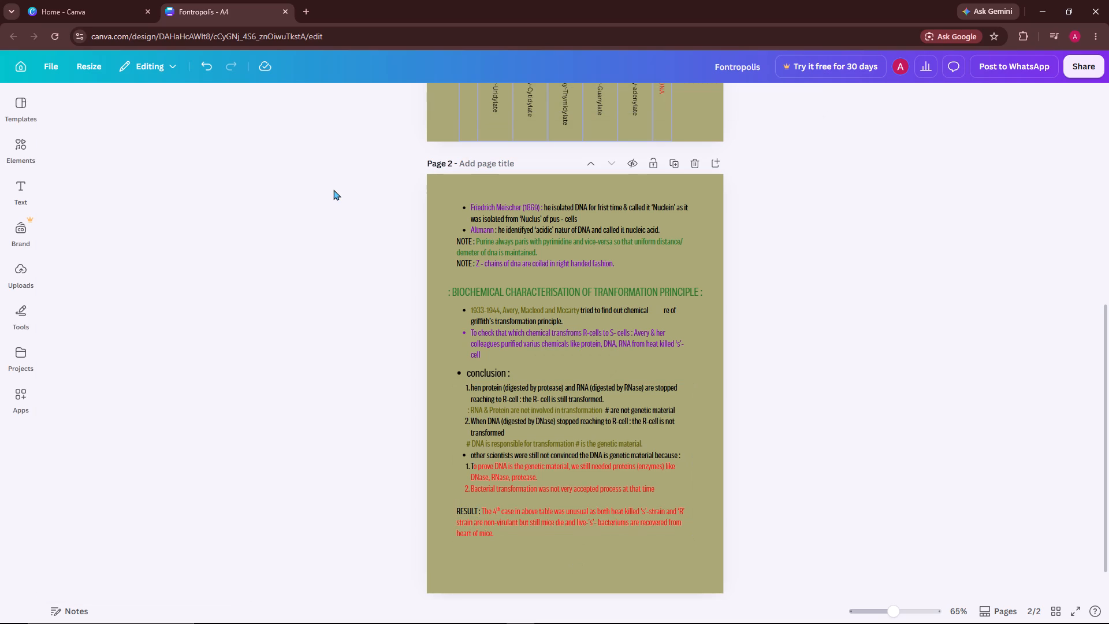
Add a new line below the RESULT sentence on page 2 reading "# R-strain bacteria got".
left_click(515, 535)
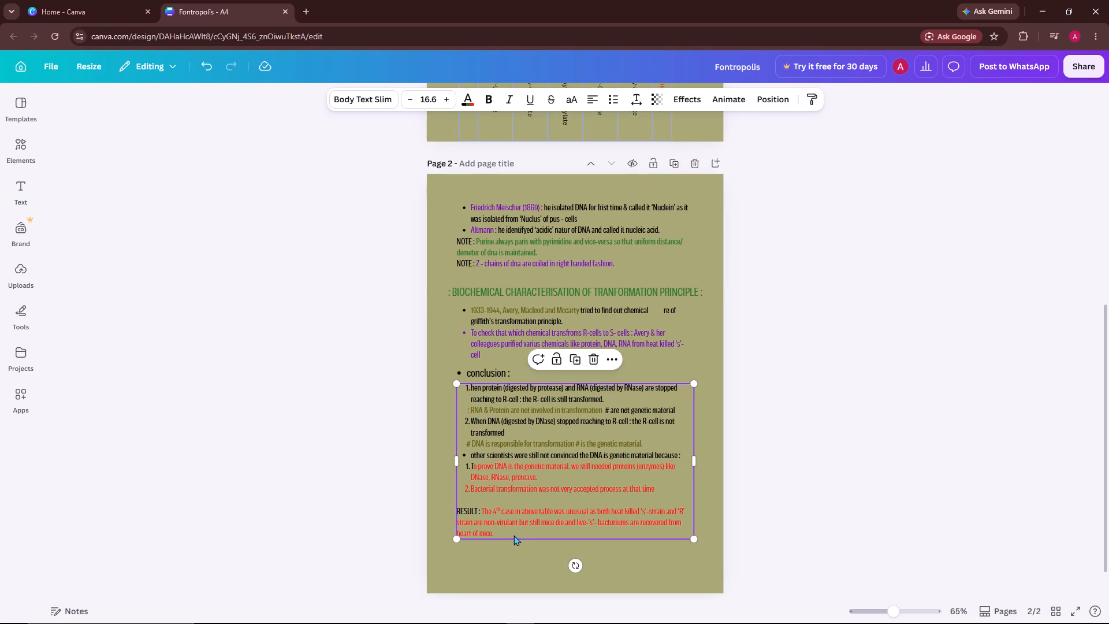
left_click(511, 535)
key("Return")
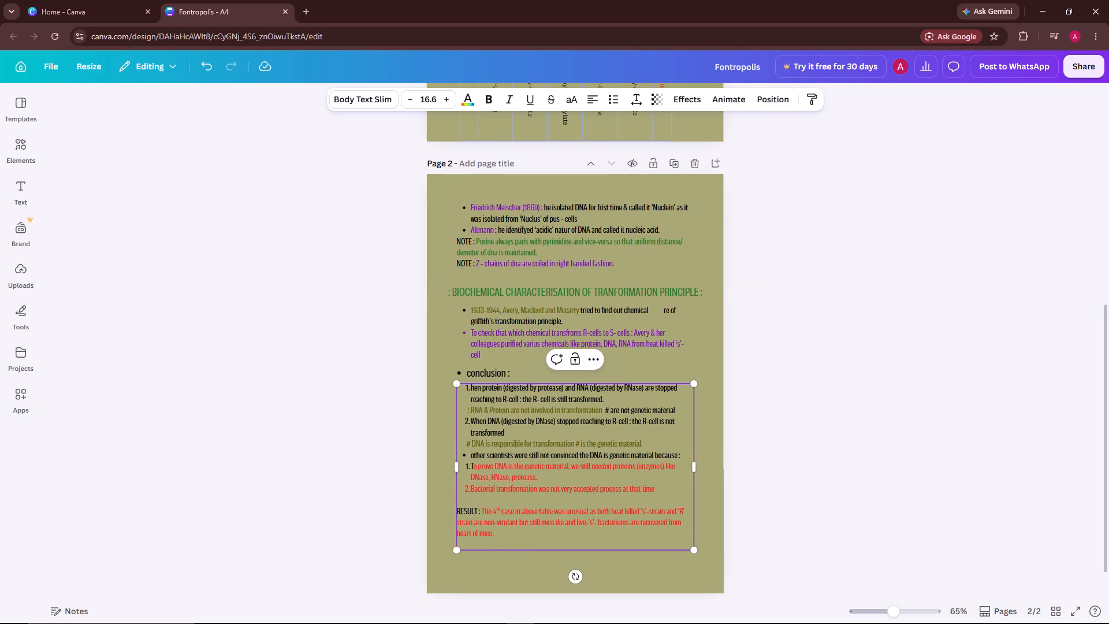
type("#")
key("space")
key("minus")
type("str")
type("ain bac")
type("teria")
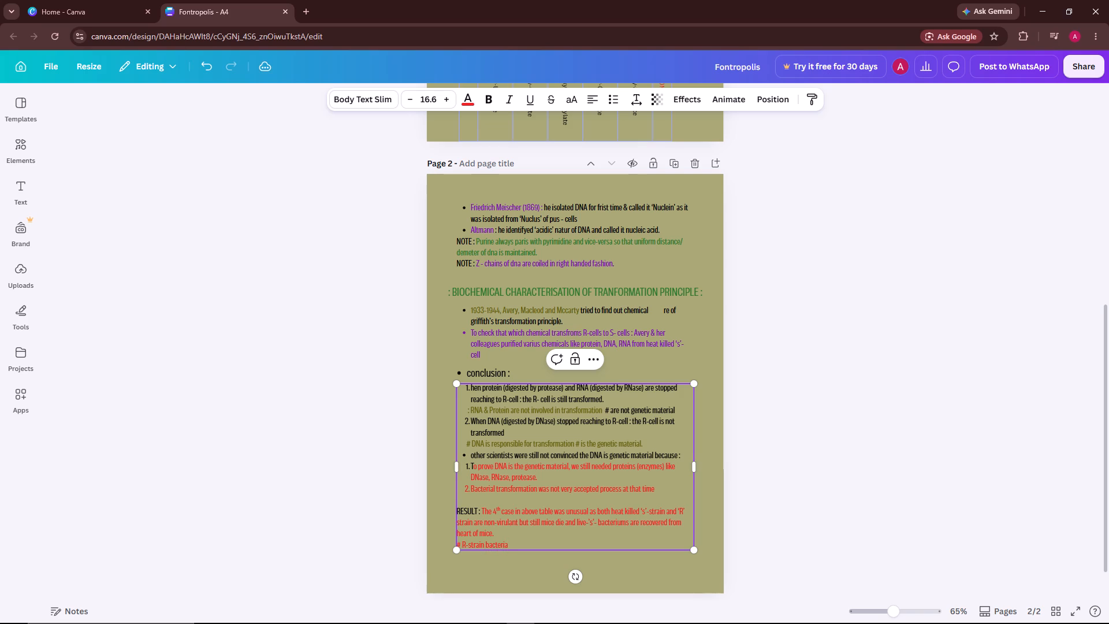
key("space")
type("got")
key("space")
Continue the "#" line with "transformed to s-strain".
type("transformed")
key("space")
type("to")
key("space")
key("s")
key("minus")
type("str")
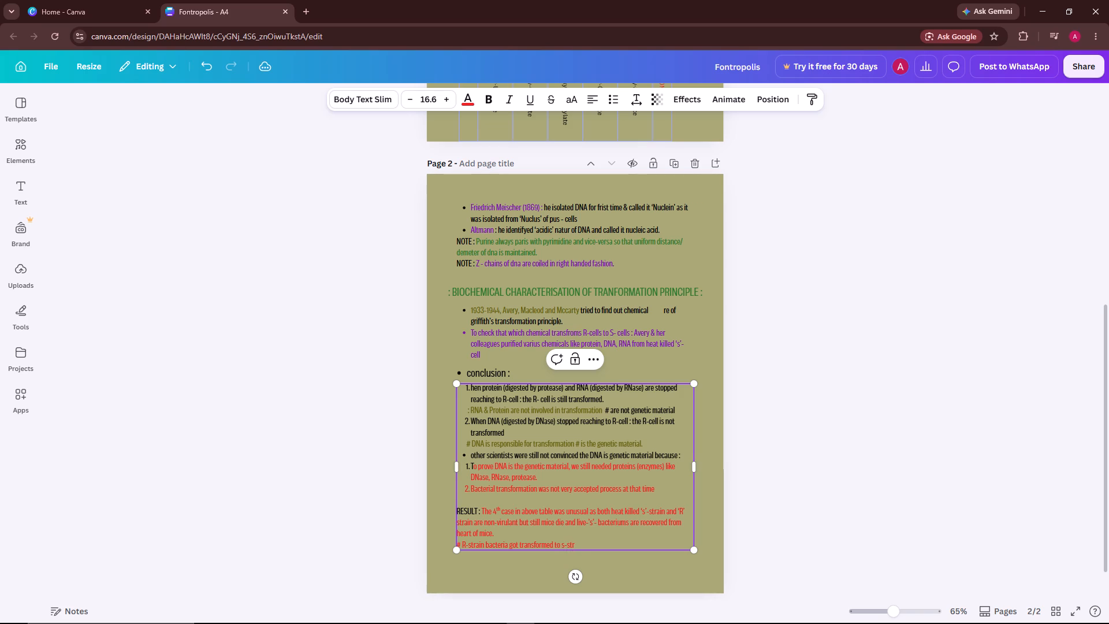
type("ain")
key("space")
Finish the "#" line with "& become virulant.".
type("& beco")
type("me")
key("space")
type("vir")
key("u")
type("lant")
key("period")
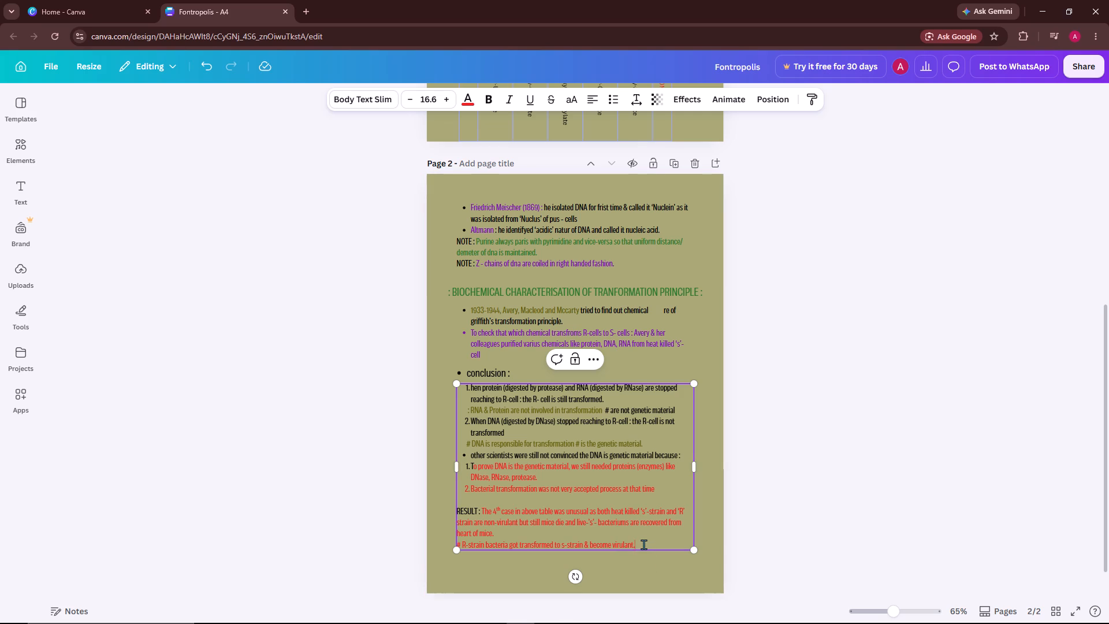
Colour the whole "# R-strain bacteria" line dark green, including its "#" sign, and deselect the text box.
left_click_drag(643, 544, 451, 548)
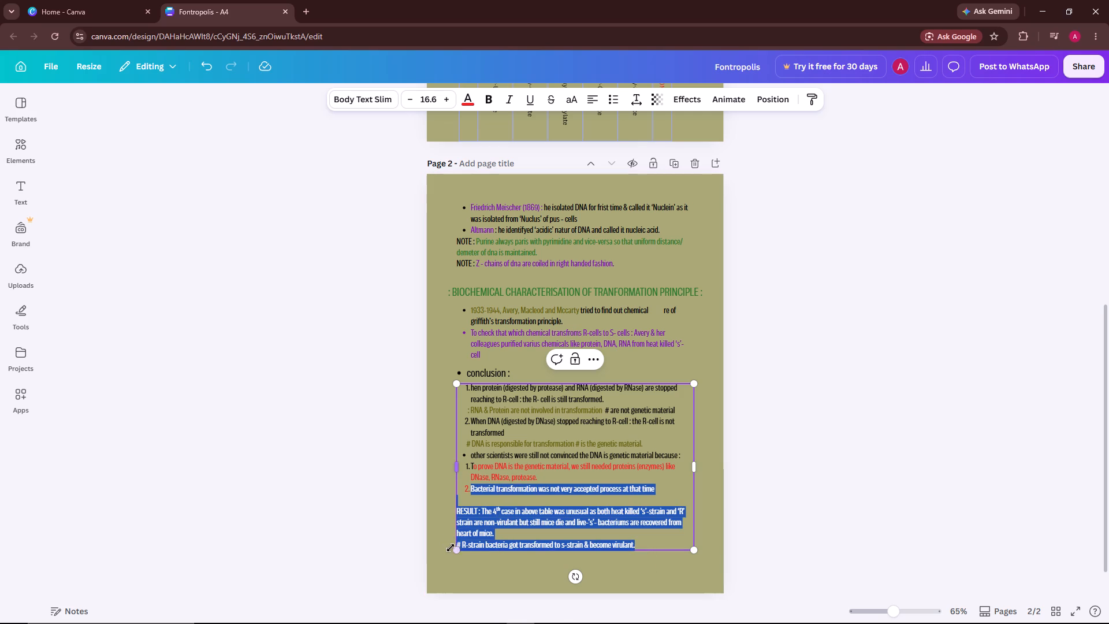
left_click_drag(451, 548, 475, 552)
left_click(529, 556)
left_click(654, 545)
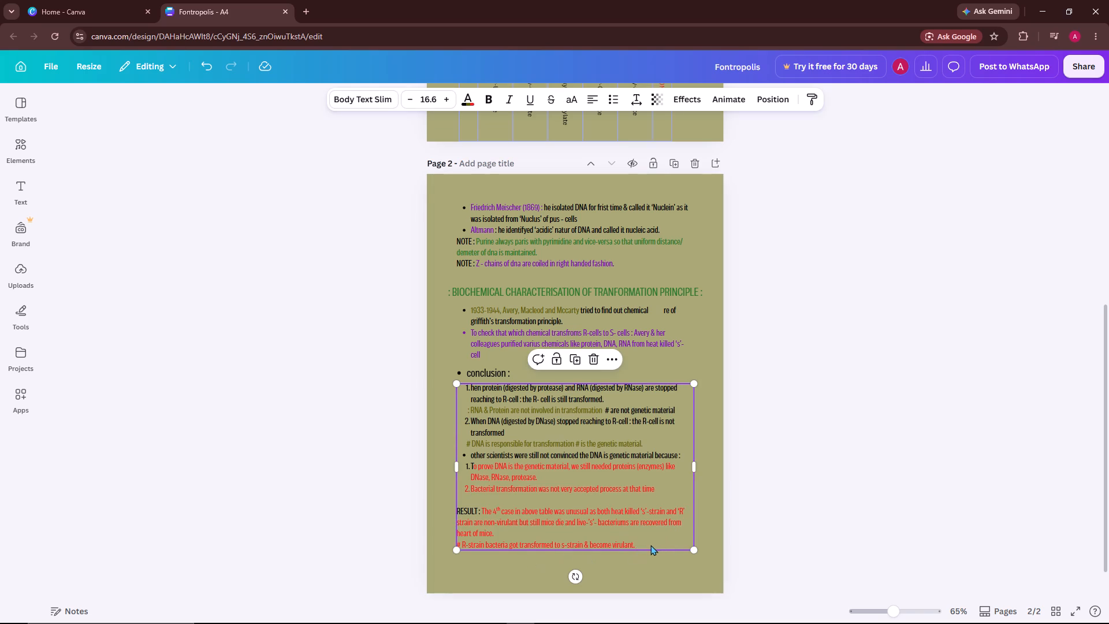
left_click(635, 545)
left_click_drag(638, 544, 461, 547)
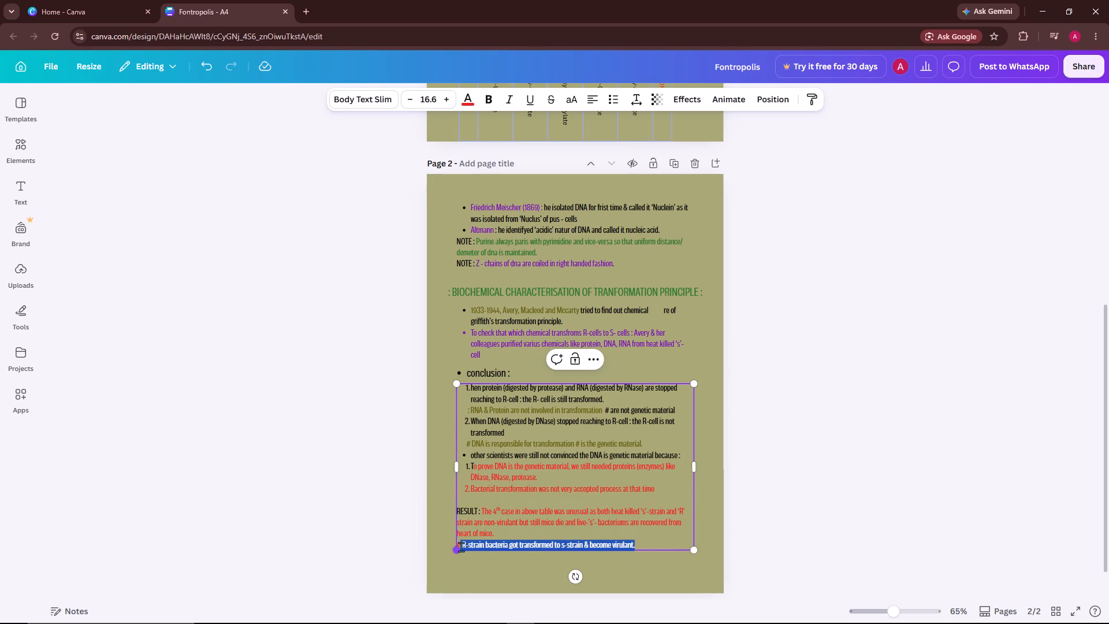
left_click_drag(461, 547, 456, 547)
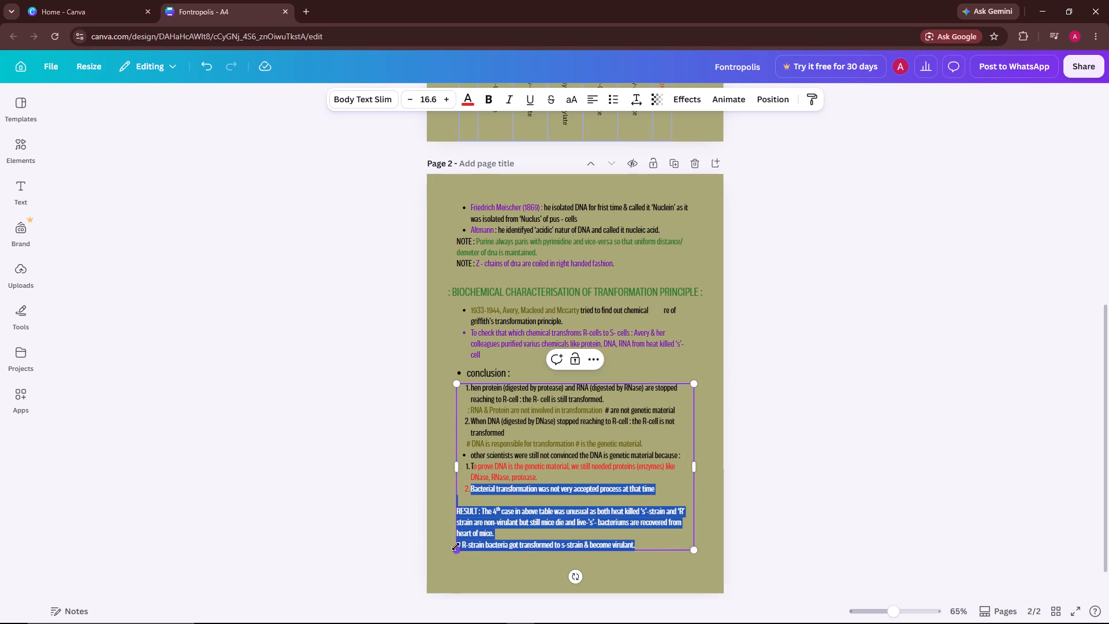
left_click_drag(456, 547, 463, 542)
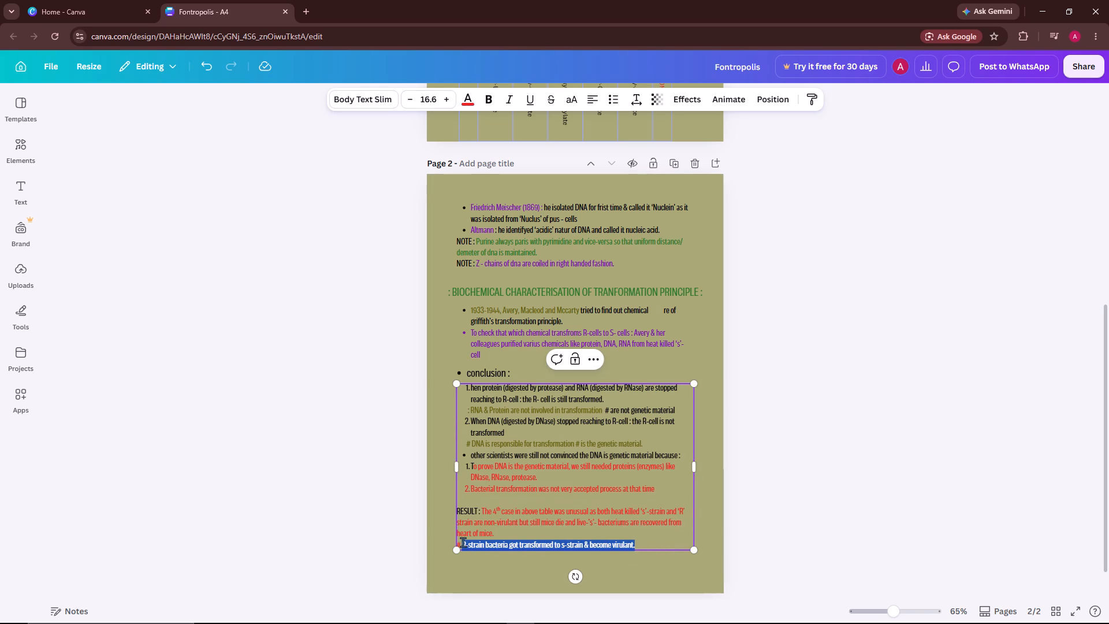
left_click_drag(463, 542, 453, 546)
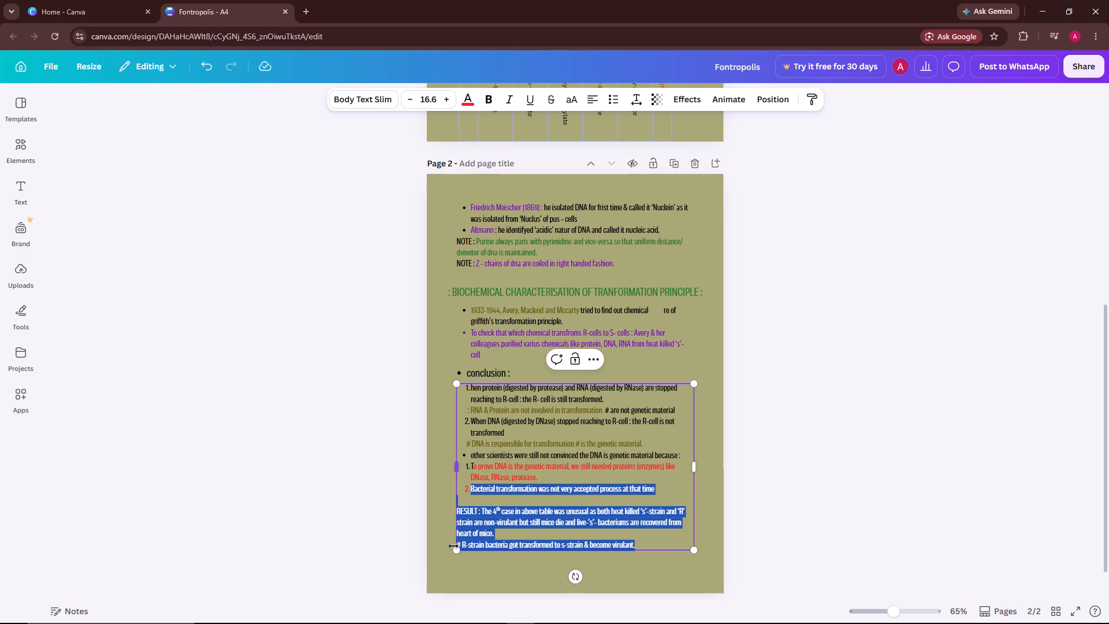
left_click_drag(453, 546, 469, 541)
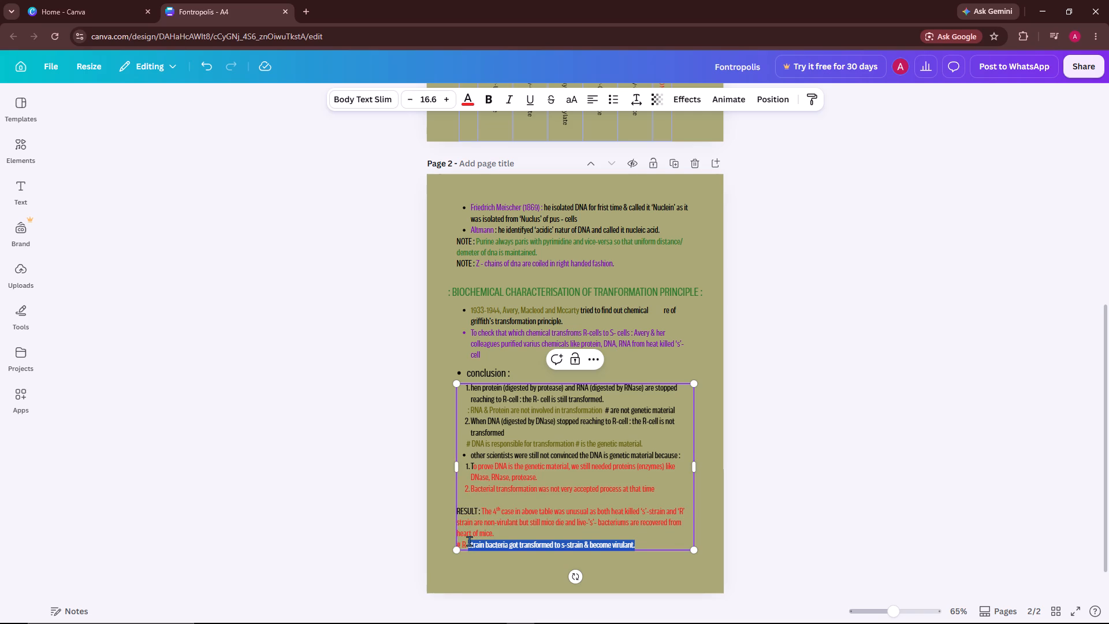
left_click_drag(469, 541, 459, 546)
left_click_drag(459, 546, 457, 544)
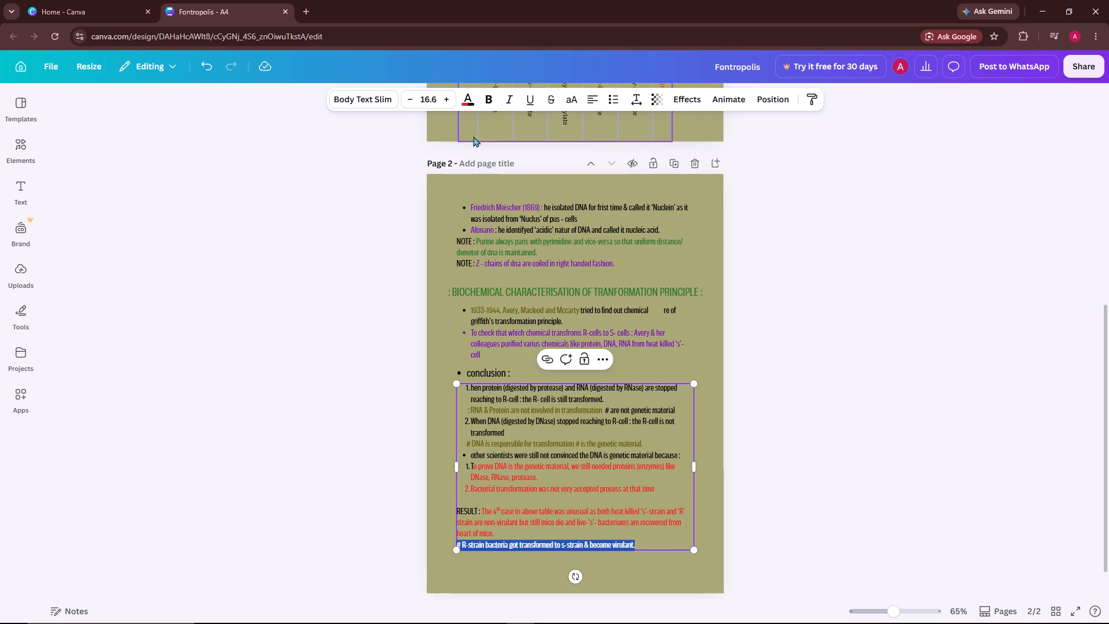
left_click(466, 103)
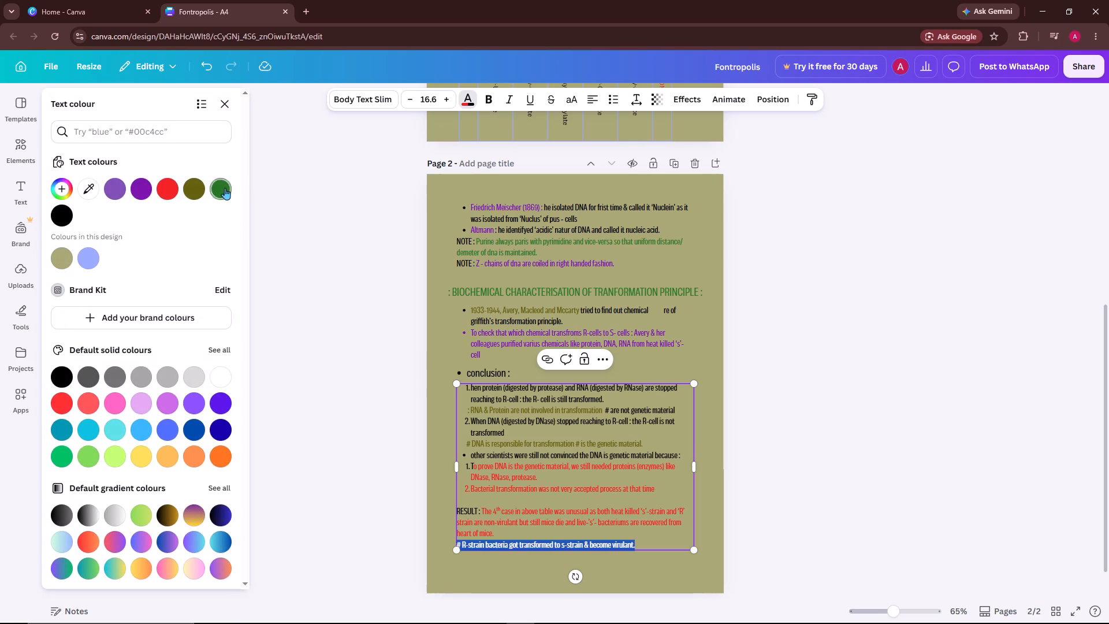
left_click(225, 188)
double_click(300, 236)
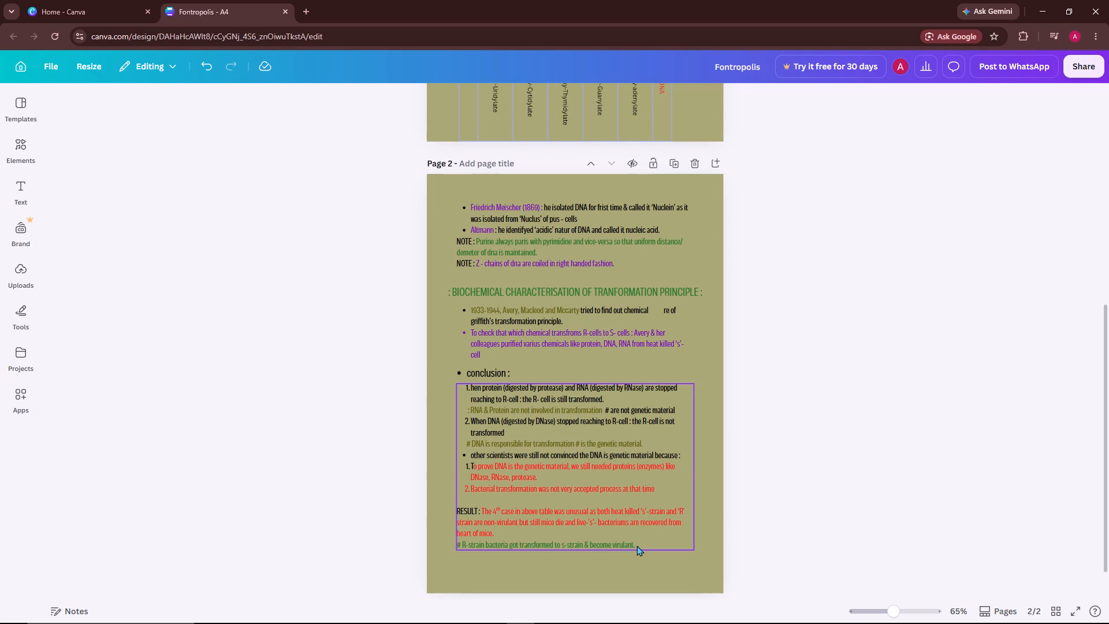
Start a new bullet below the "# R-strain bacteria" line on page 2 reading "Griffith did not".
left_click(637, 545)
left_click(642, 545)
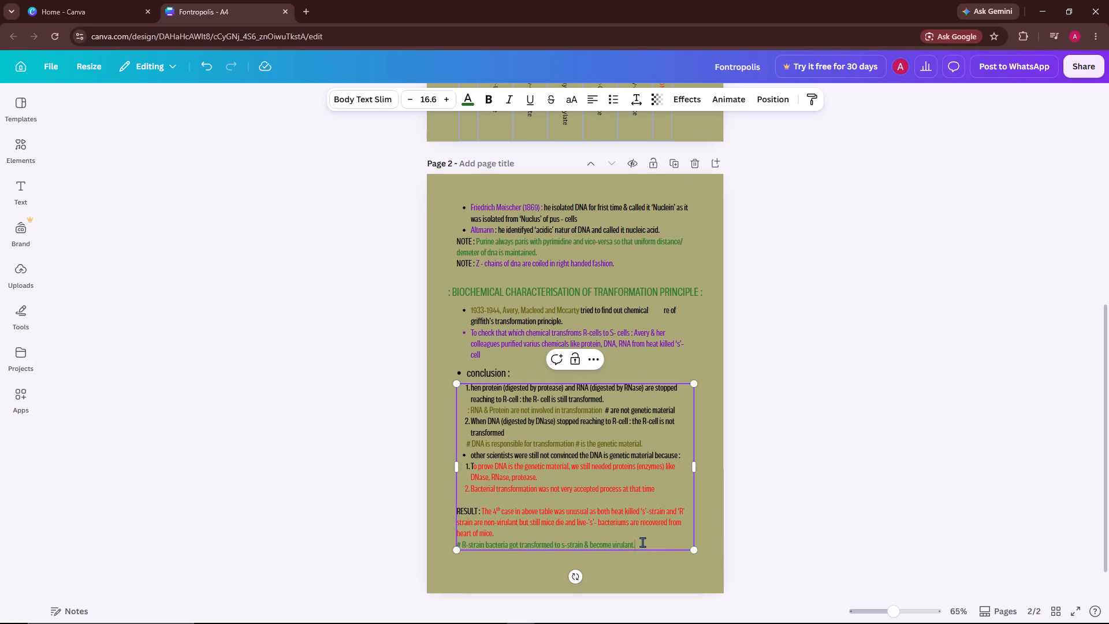
key("Return")
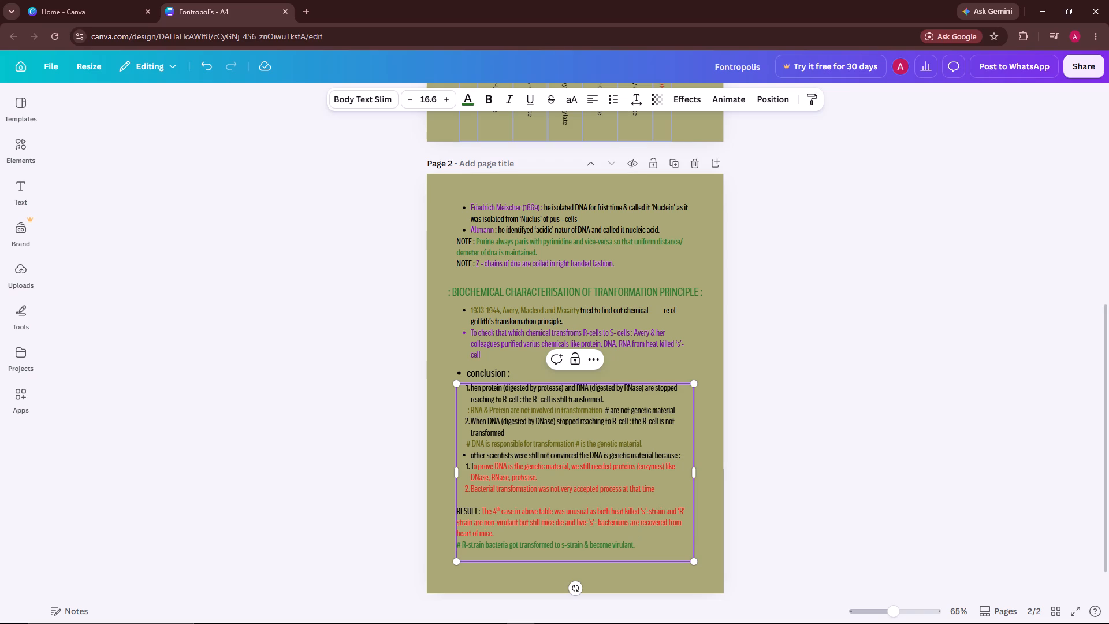
type("*")
key("space")
key("r")
type("iff")
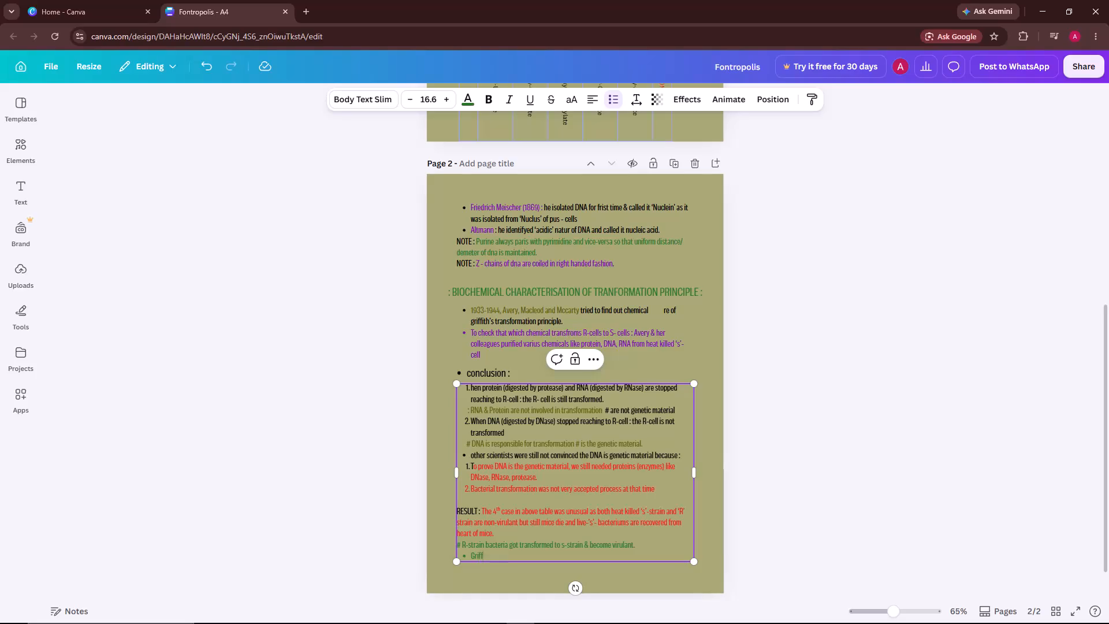
type("it")
key("h")
key("space")
type("did")
key("space")
type("not")
key("space")
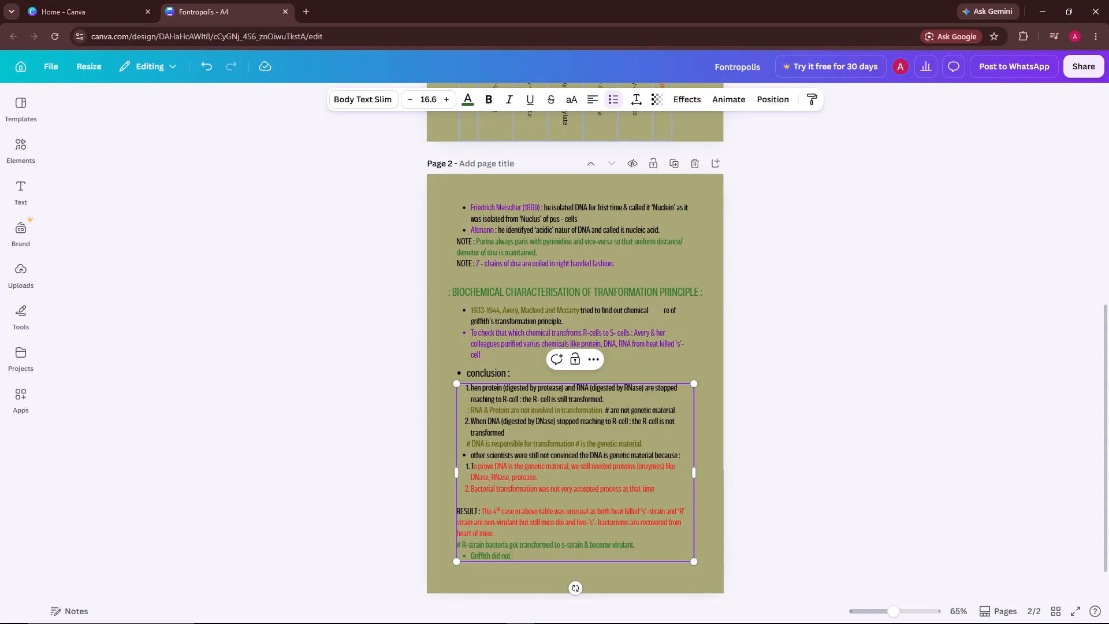
Finish the Griffith bullet with "knew about the chemical nature of this transforming principle.".
type("knew")
key("space")
type("about")
key("space")
type("the")
key("space")
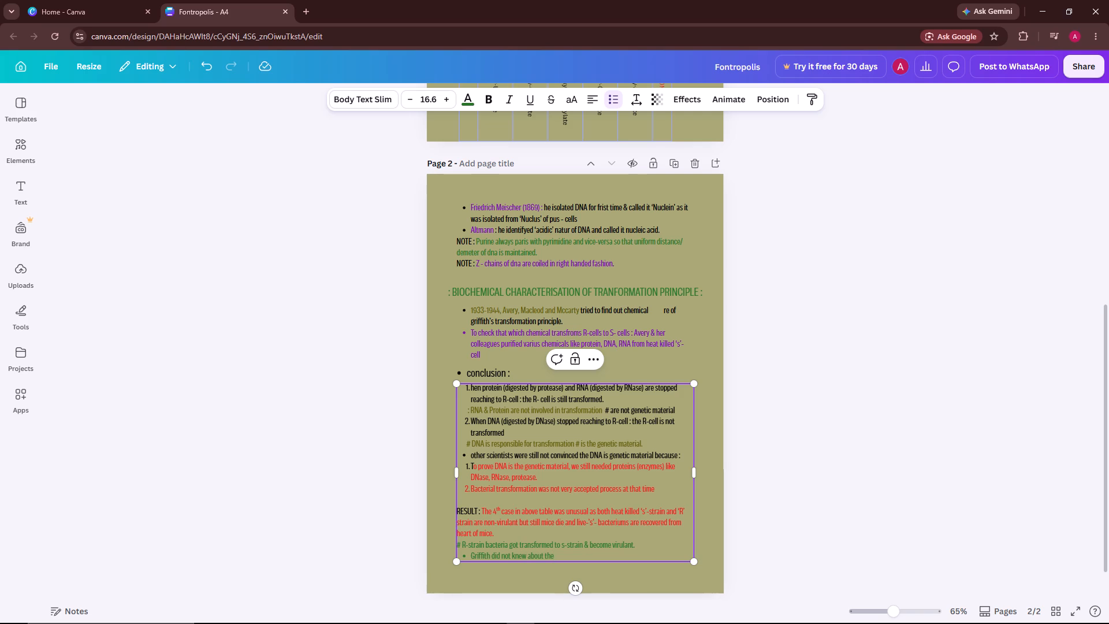
type("chemical")
key("space")
type("natu")
type("re of this")
key("space")
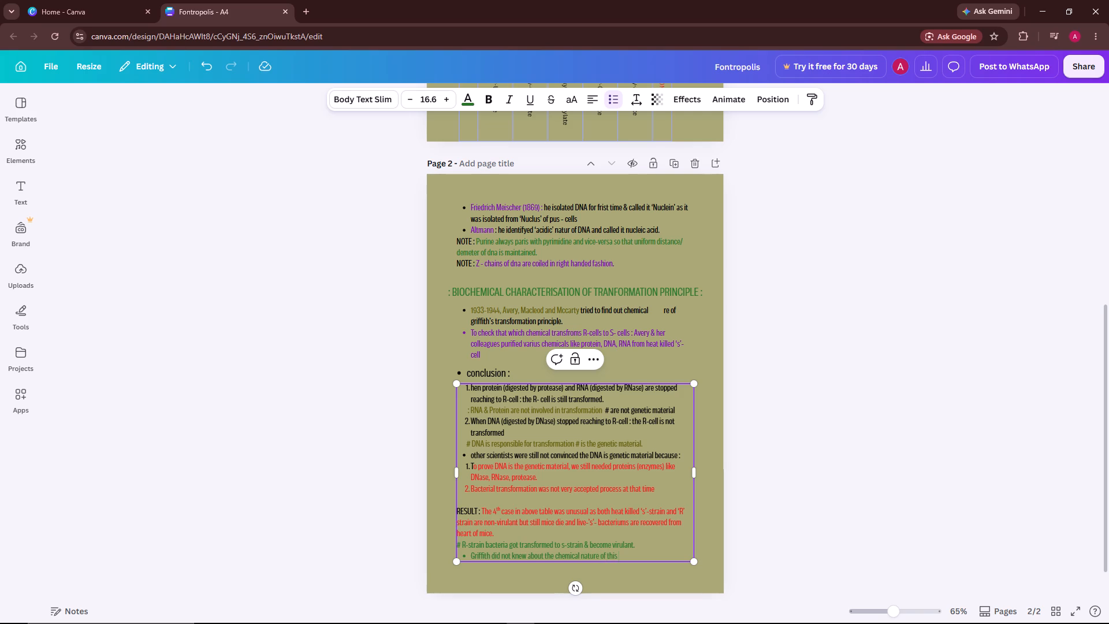
type("transforming")
key("space")
type("principle")
key("period")
Colour the whole Griffith bullet dark purple and deselect the text box.
left_click_drag(686, 558, 675, 558)
left_click_drag(675, 558, 460, 555)
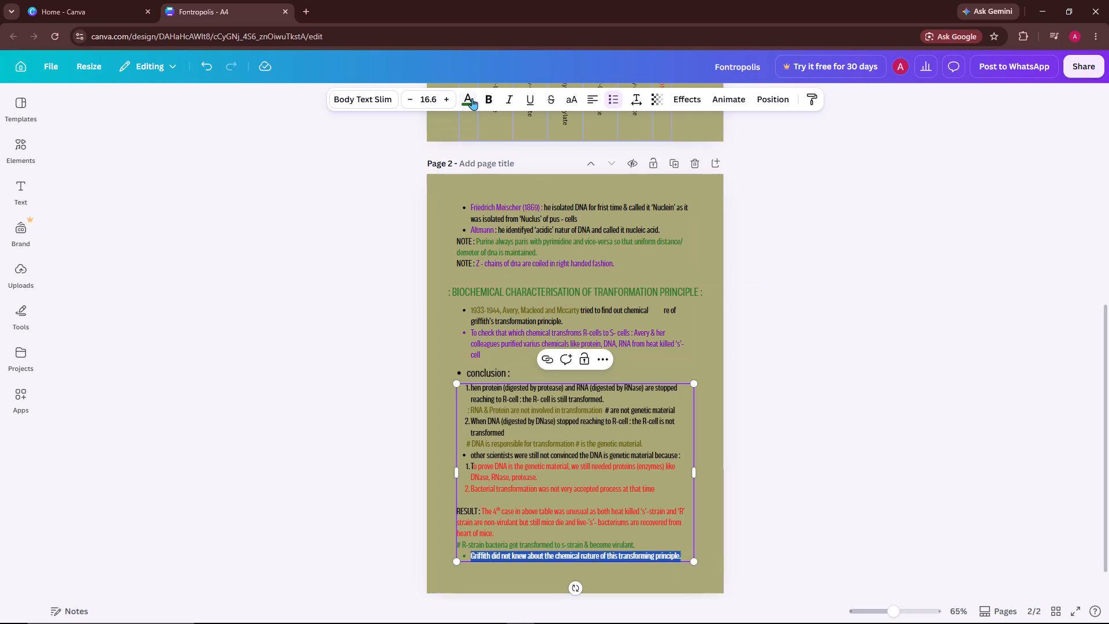
left_click(472, 98)
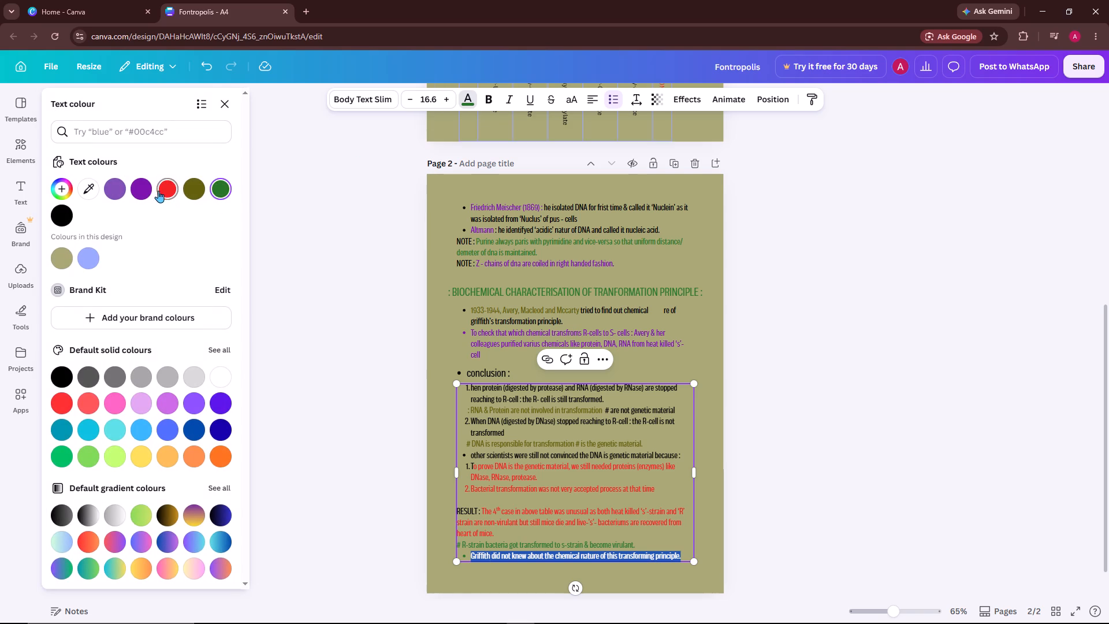
left_click(140, 184)
left_click(335, 241)
left_click(336, 241)
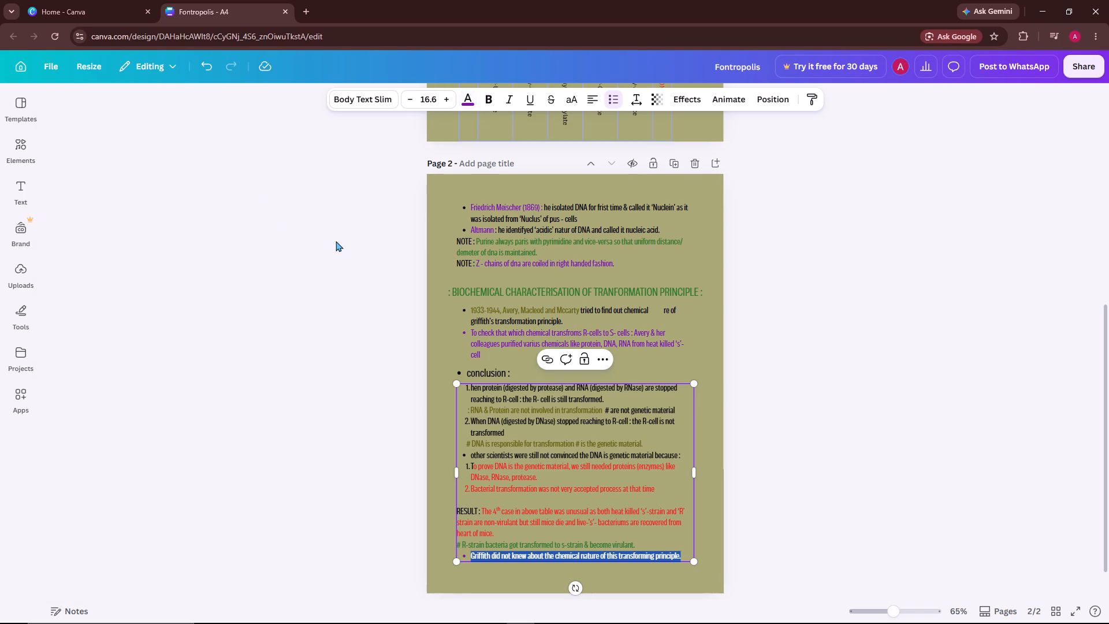
left_click(845, 415)
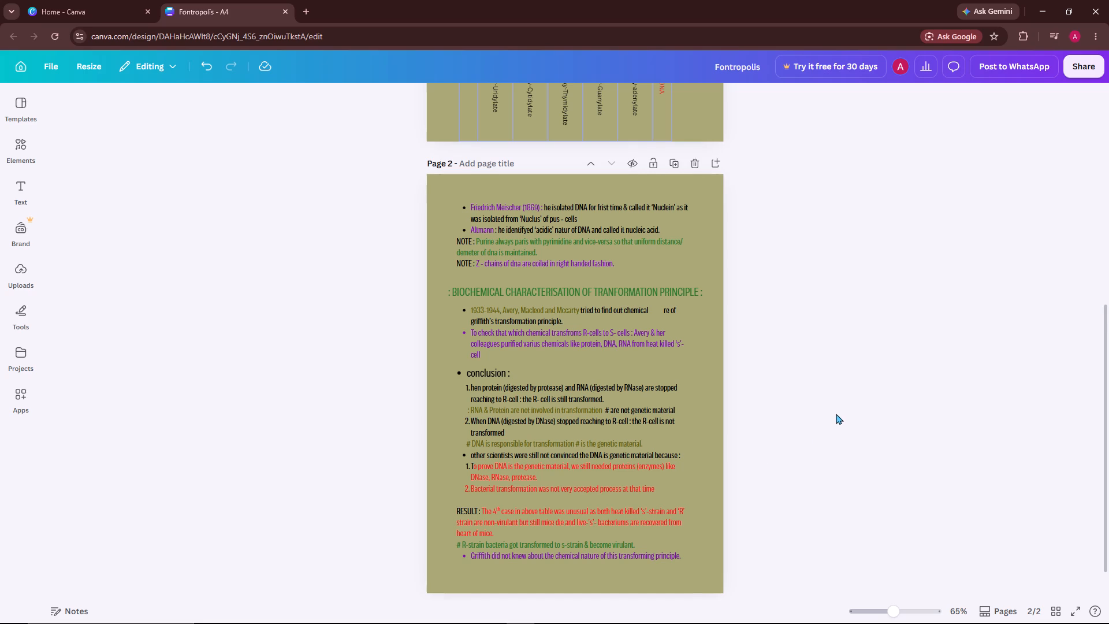
Add a new page 3 after page 2.
scroll(796, 393, "down", 1)
scroll(795, 384, "up", 6)
scroll(797, 335, "up", 5)
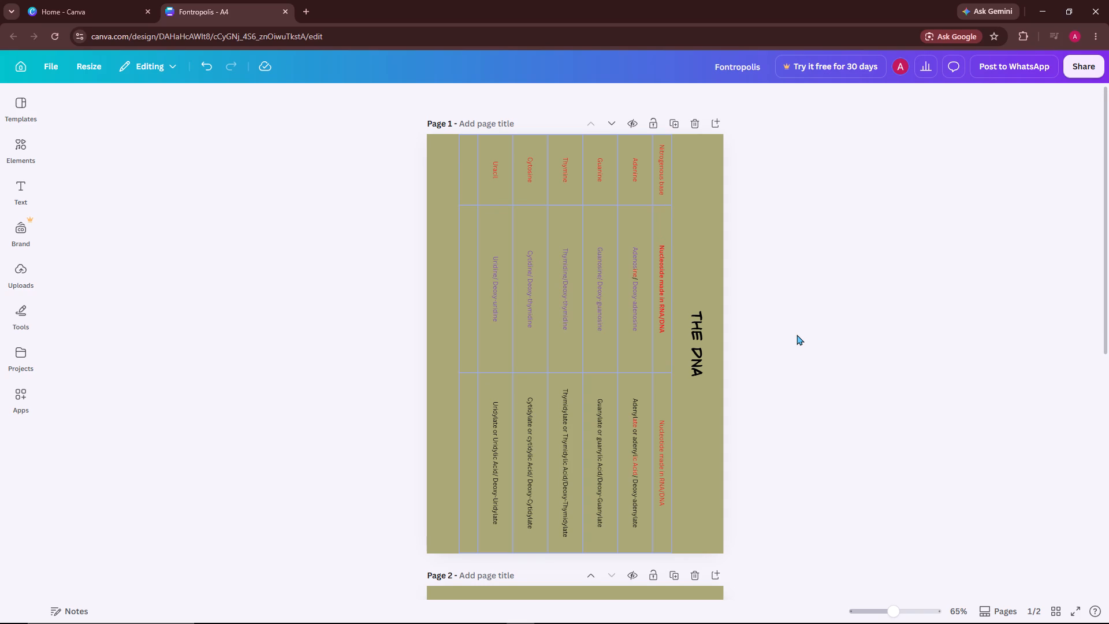
scroll(770, 512, "down", 13)
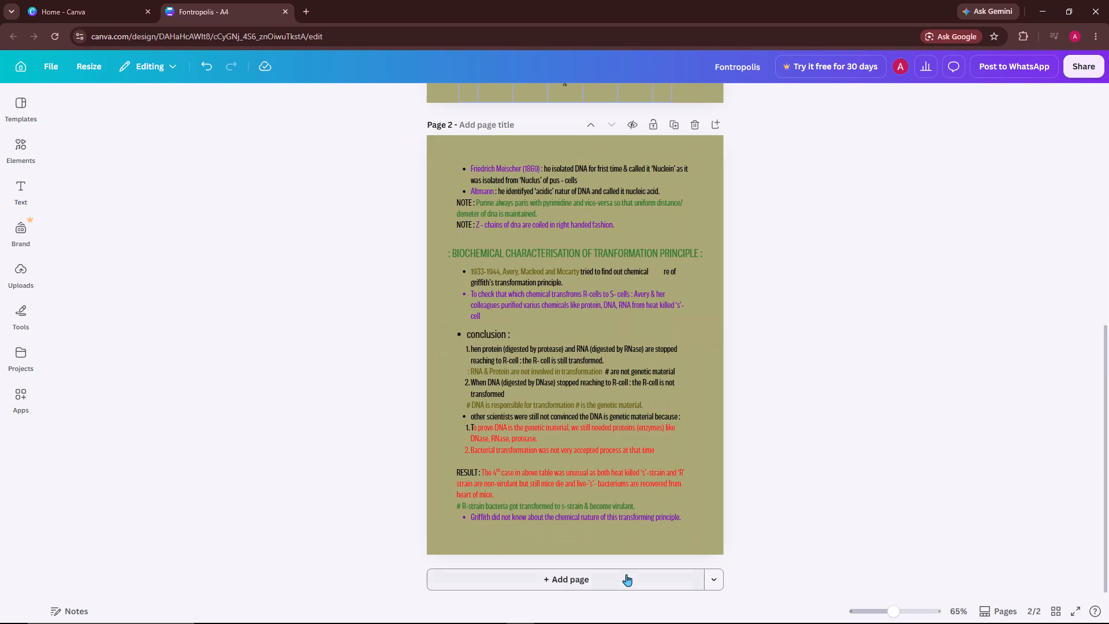
left_click(626, 574)
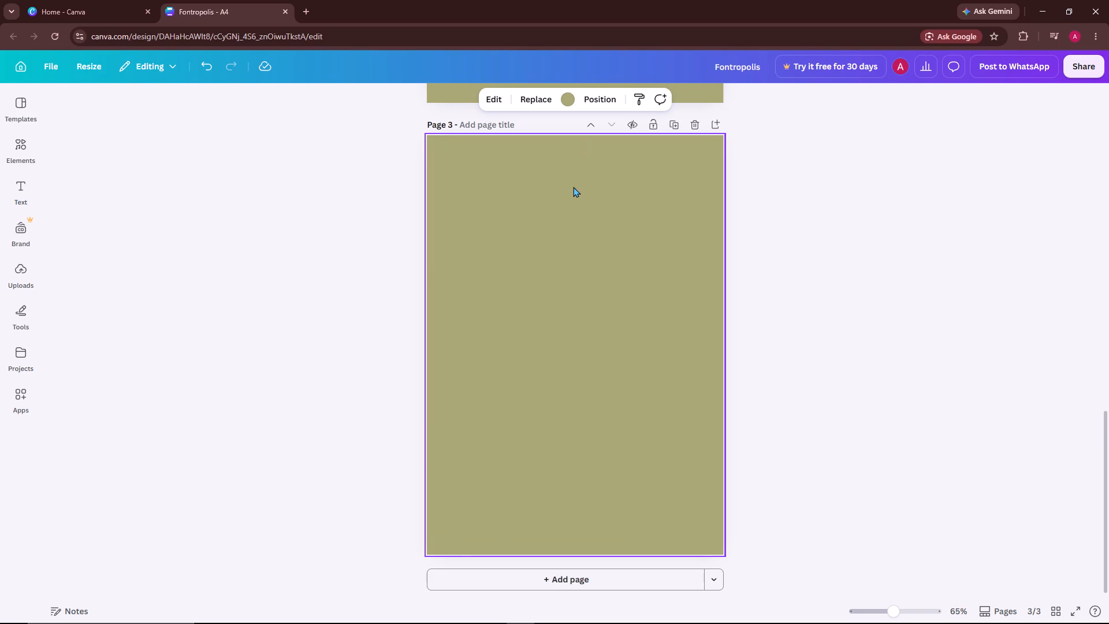
Duplicate the vertical "THE DNA" title from page 1 and move the copy onto the blank page 3.
scroll(589, 192, "up", 9)
scroll(591, 337, "down", 1)
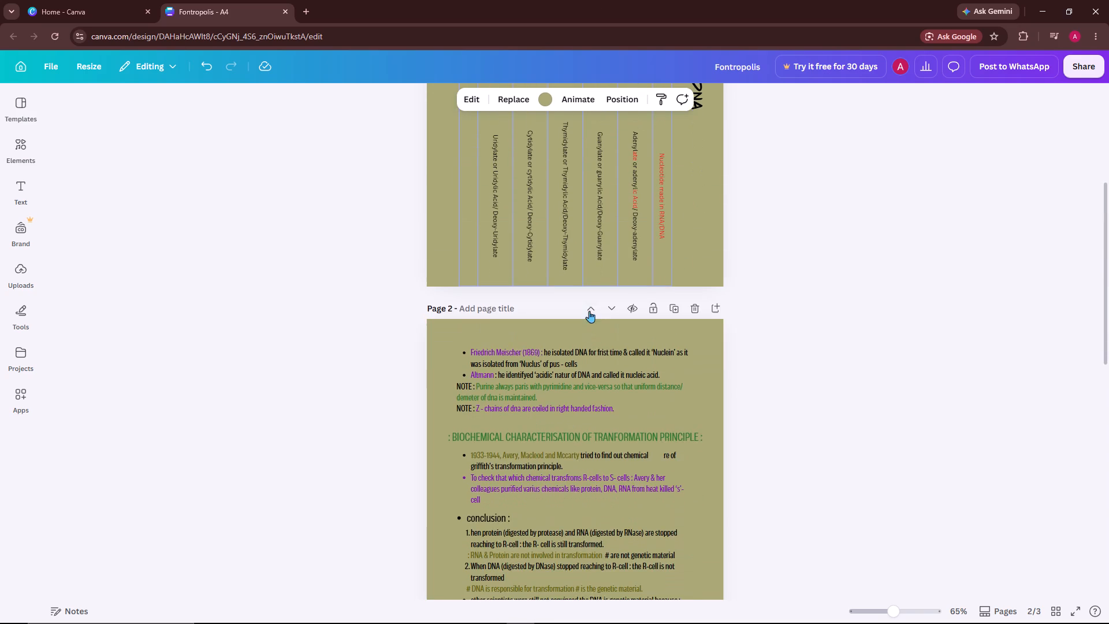
scroll(589, 306, "up", 3)
left_click(701, 246)
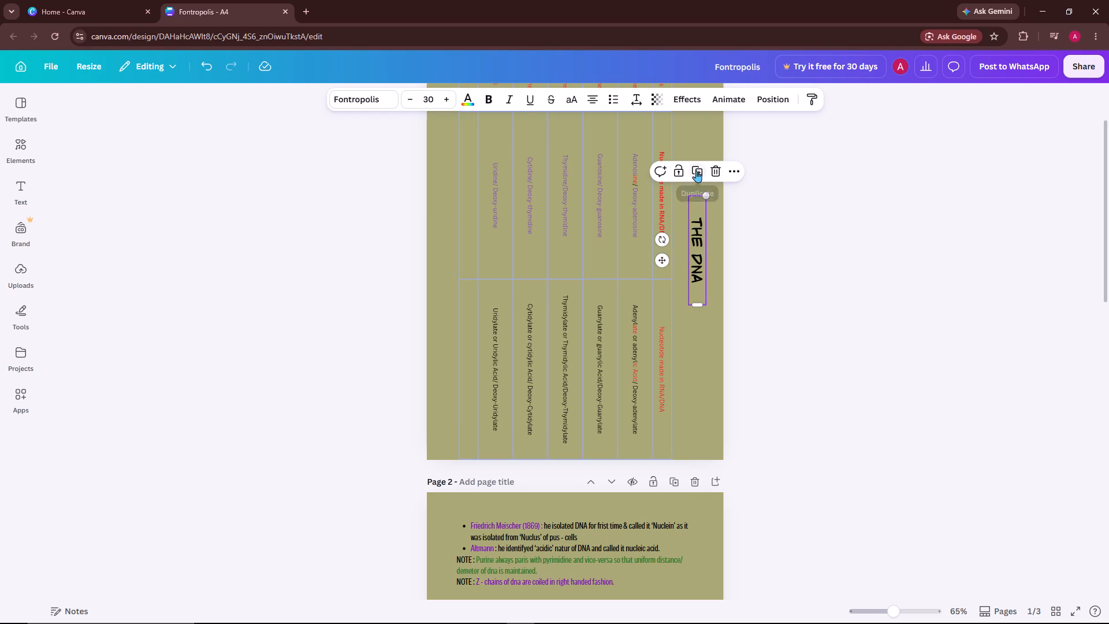
left_click(696, 170)
scroll(553, 231, "down", 3)
scroll(576, 187, "up", 2)
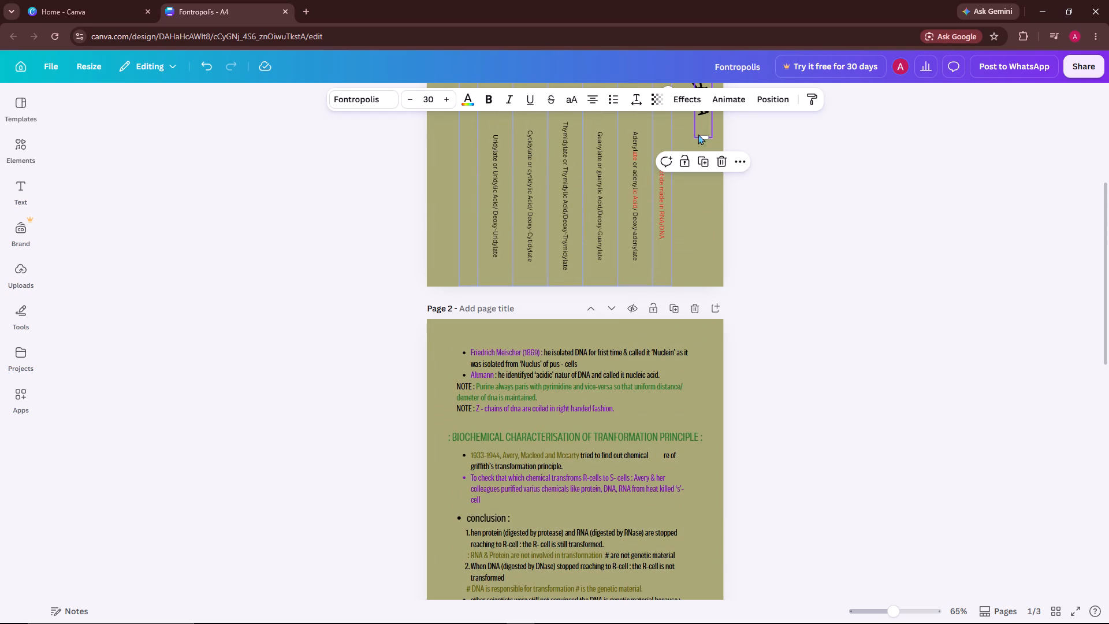
left_click_drag(702, 126, 713, 568)
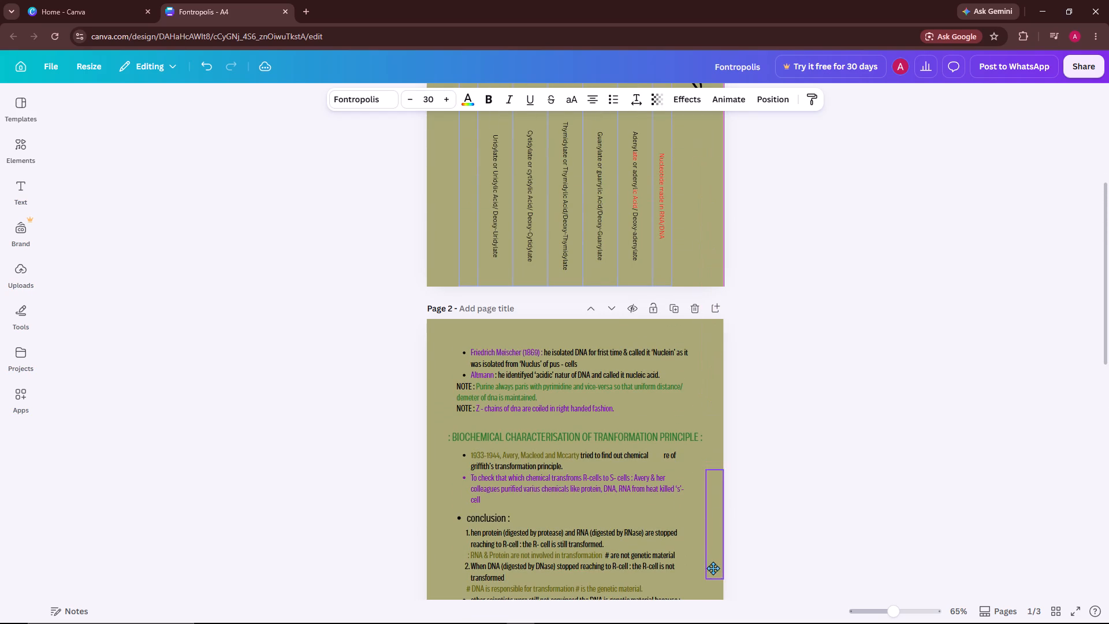
left_click_drag(713, 568, 712, 567)
scroll(613, 417, "down", 3)
scroll(599, 239, "down", 2)
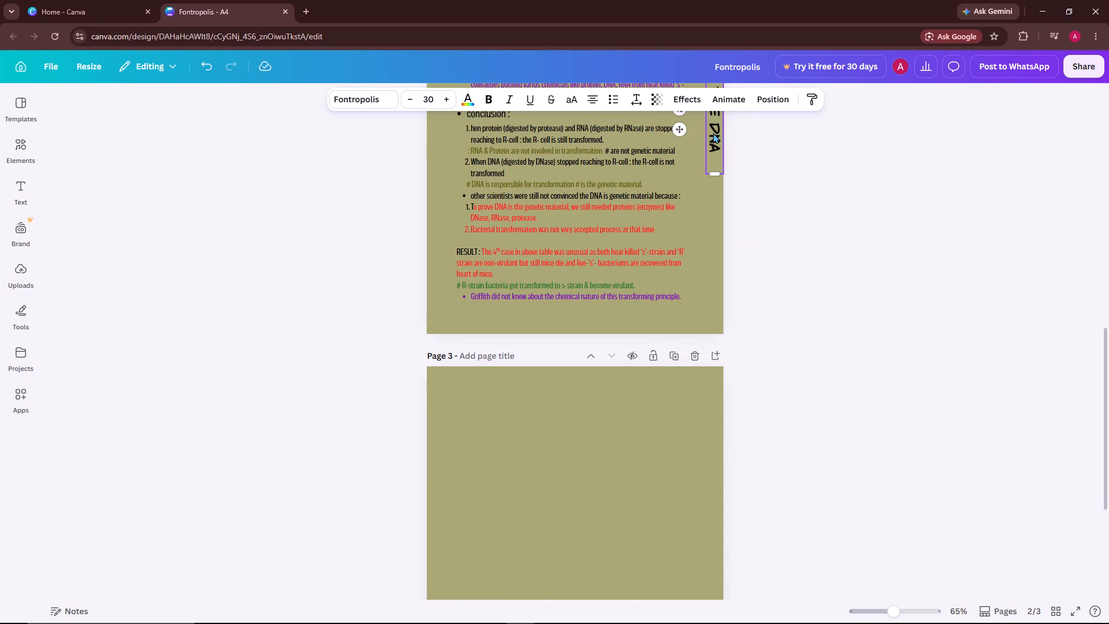
left_click_drag(713, 133, 643, 460)
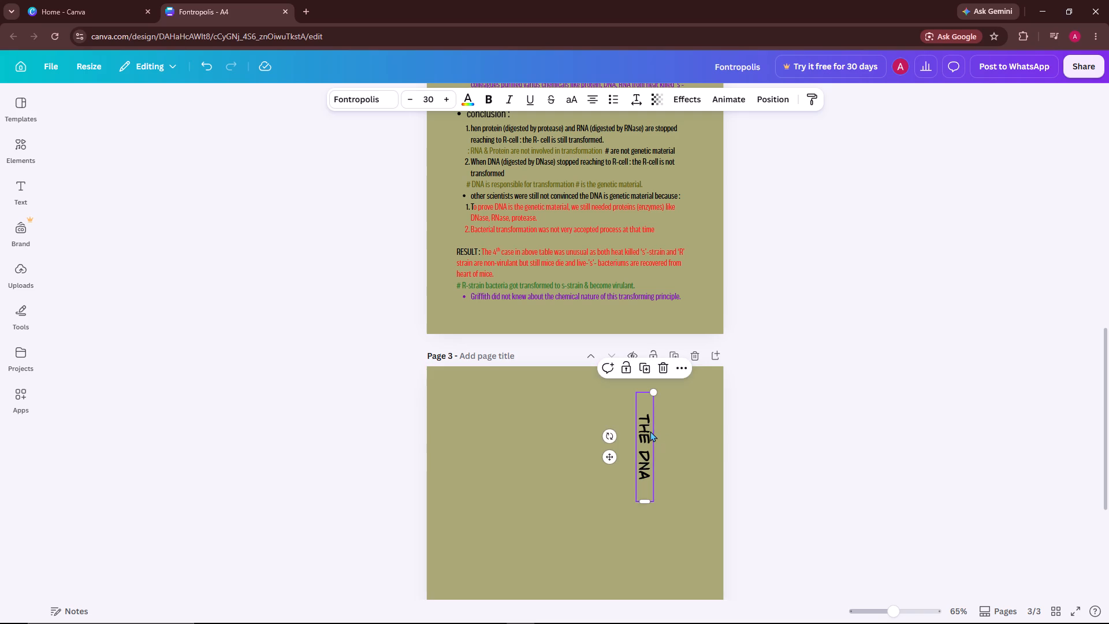
left_click_drag(644, 431, 601, 428)
left_click_drag(562, 428, 548, 455)
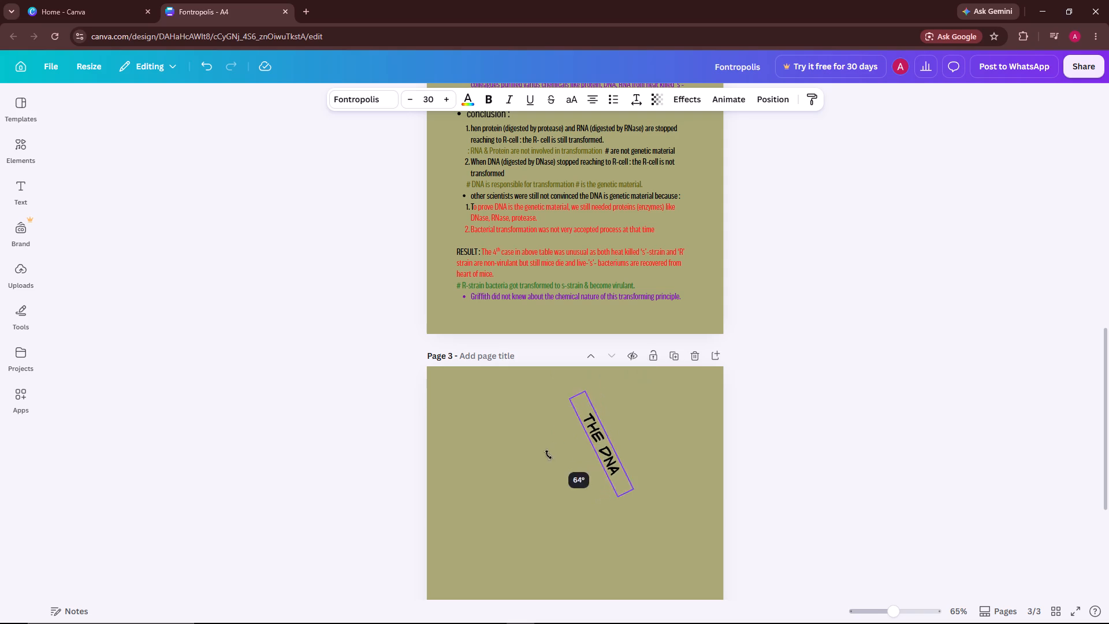
left_click_drag(548, 455, 579, 516)
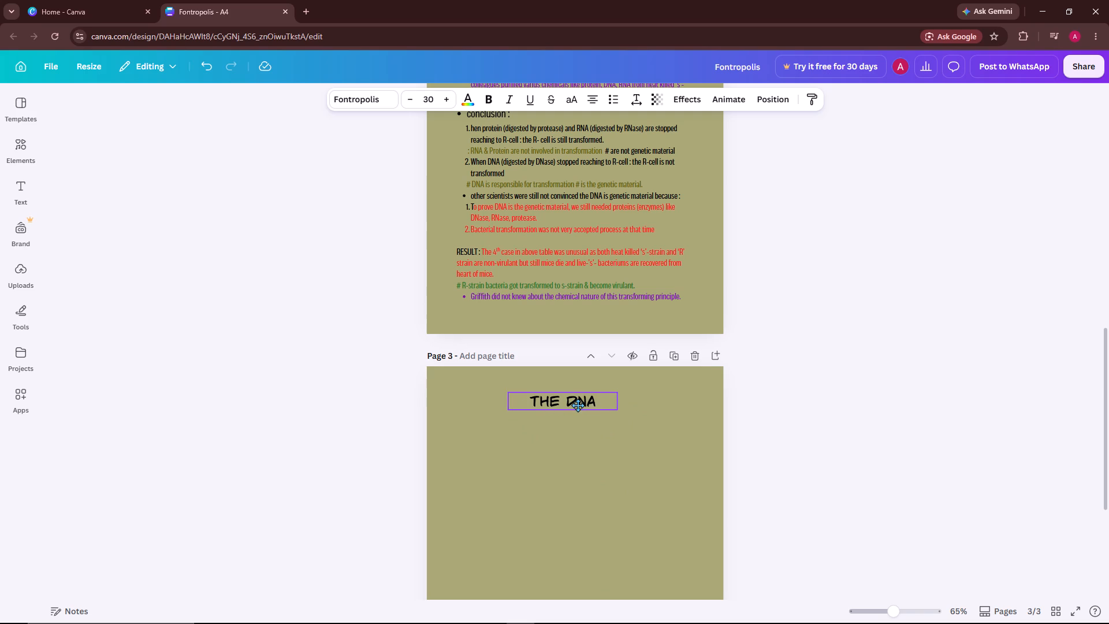
left_click_drag(578, 405, 592, 405)
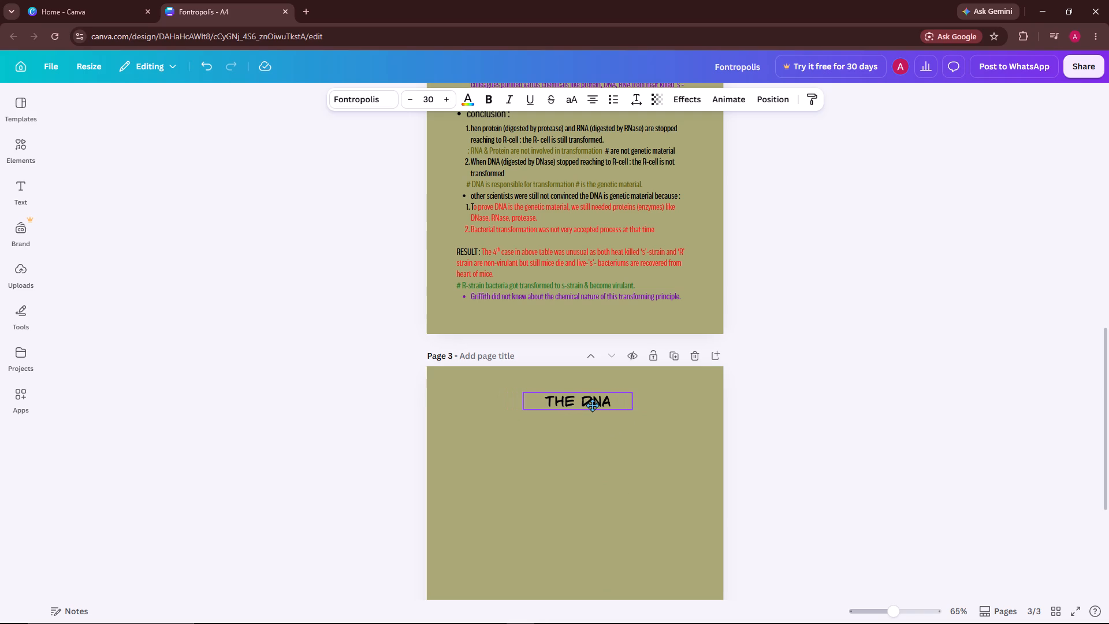
left_click_drag(592, 405, 586, 405)
Replace the title text on page 3 with "cell cycle" and deselect the text box.
left_click(601, 403)
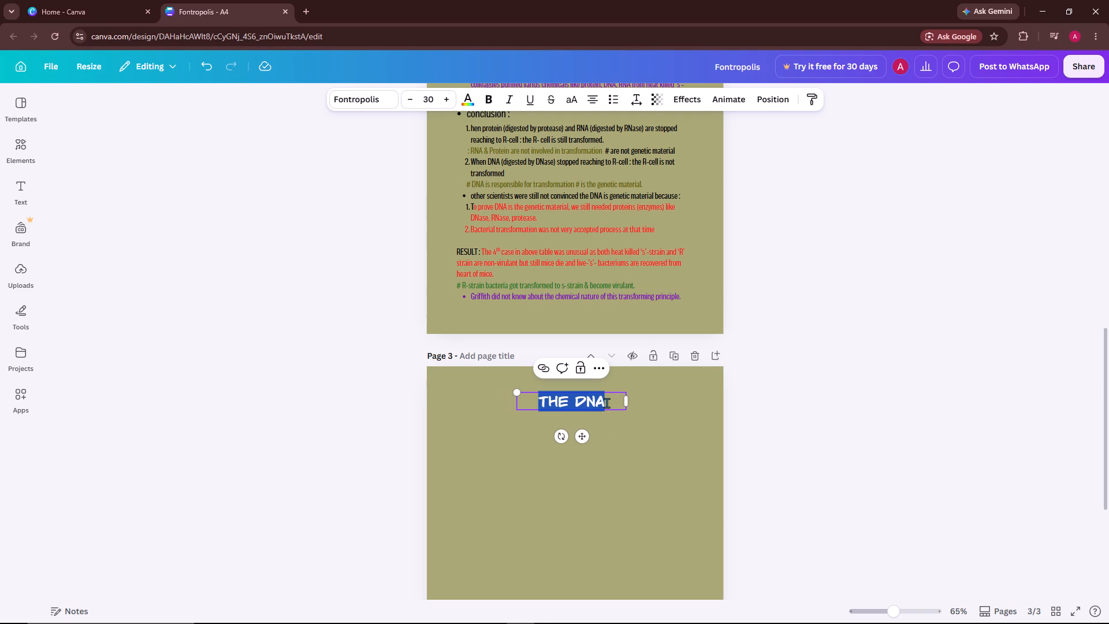
key("BackSpace")
type("ce")
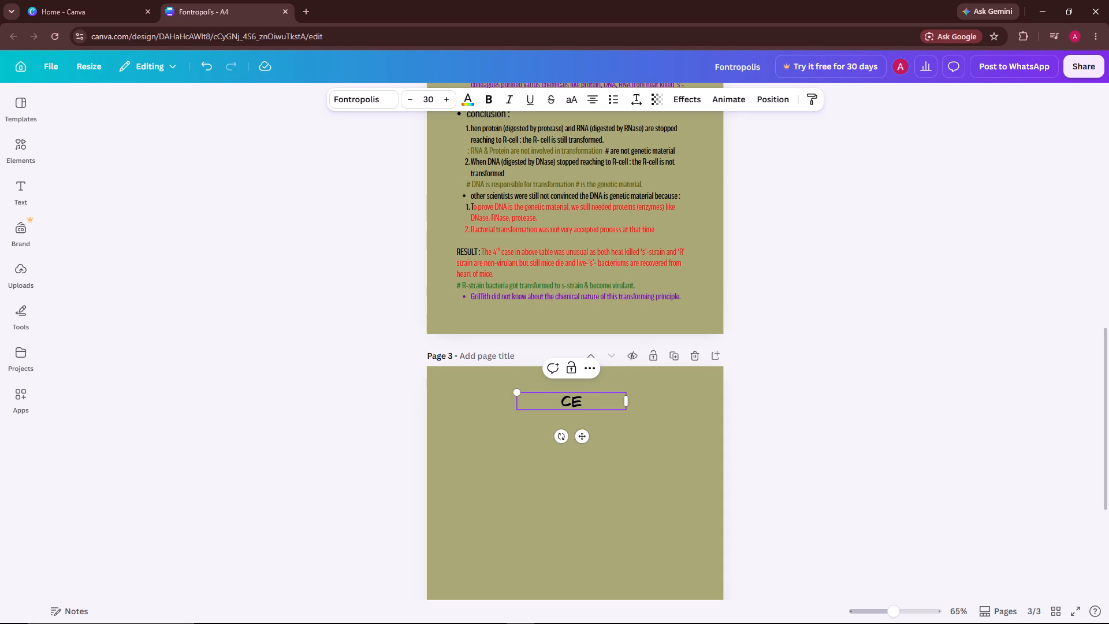
type("ll")
key("space")
type("cyc")
type("le")
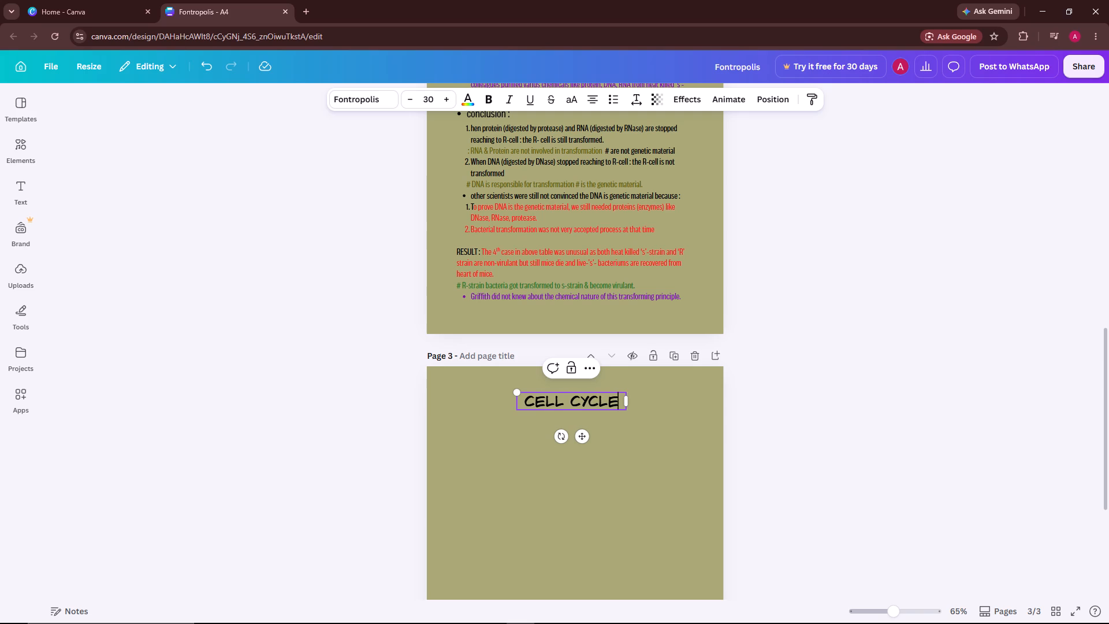
left_click(605, 470)
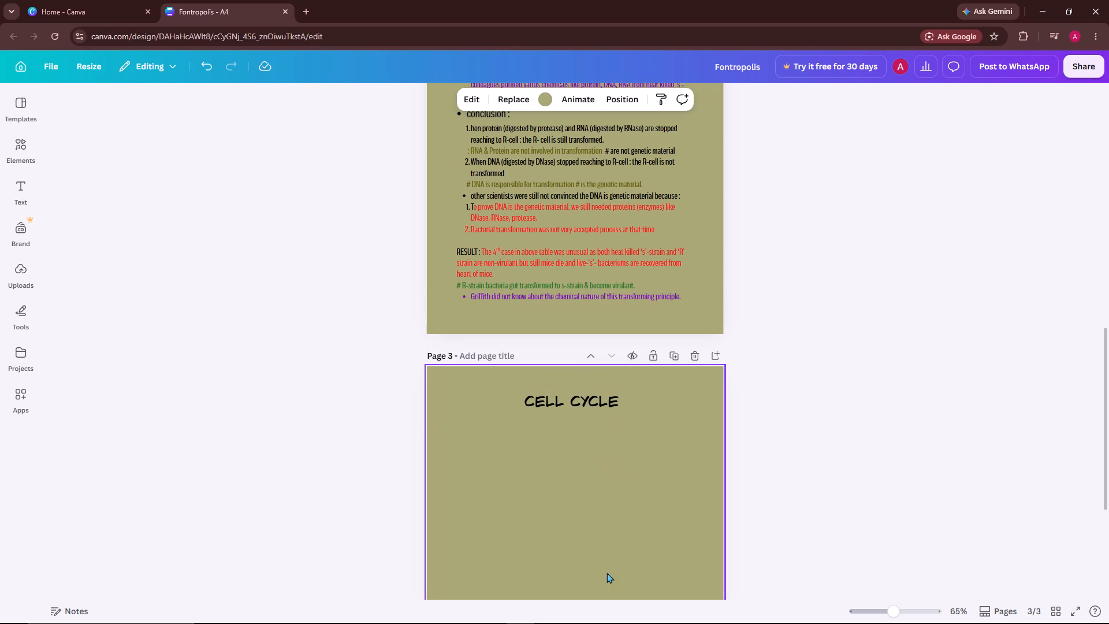
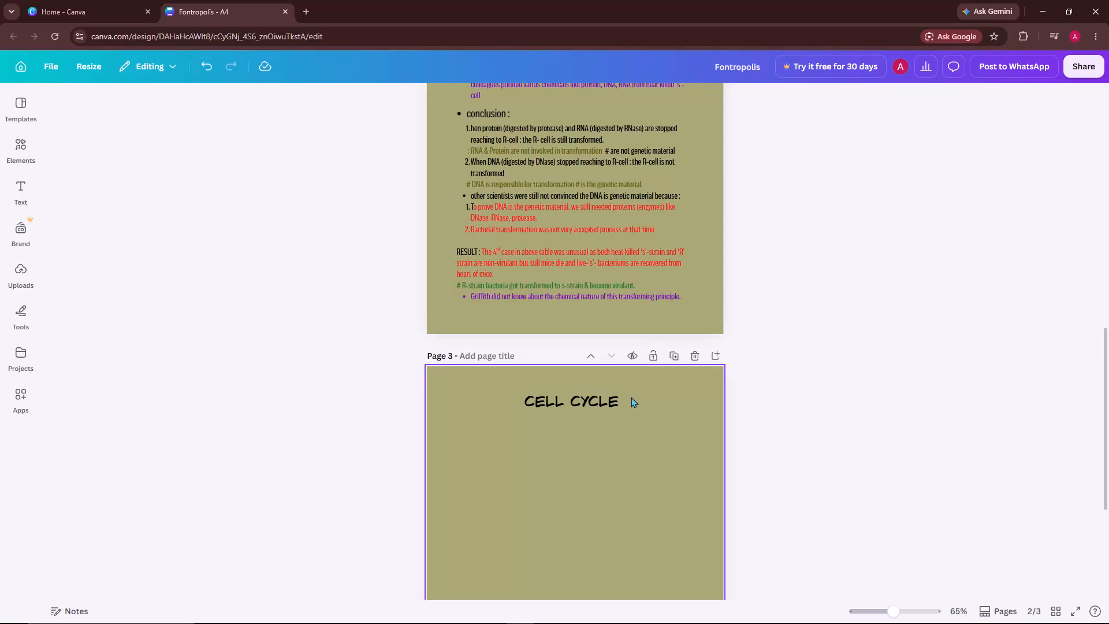
Duplicate page 2's "1933-1944, Avery, Macleod and Mccarty" bulleted text box and place the copy centred just below the "CELL CYCLE" title on page 3.
scroll(612, 356, "up", 1)
scroll(522, 206, "up", 1)
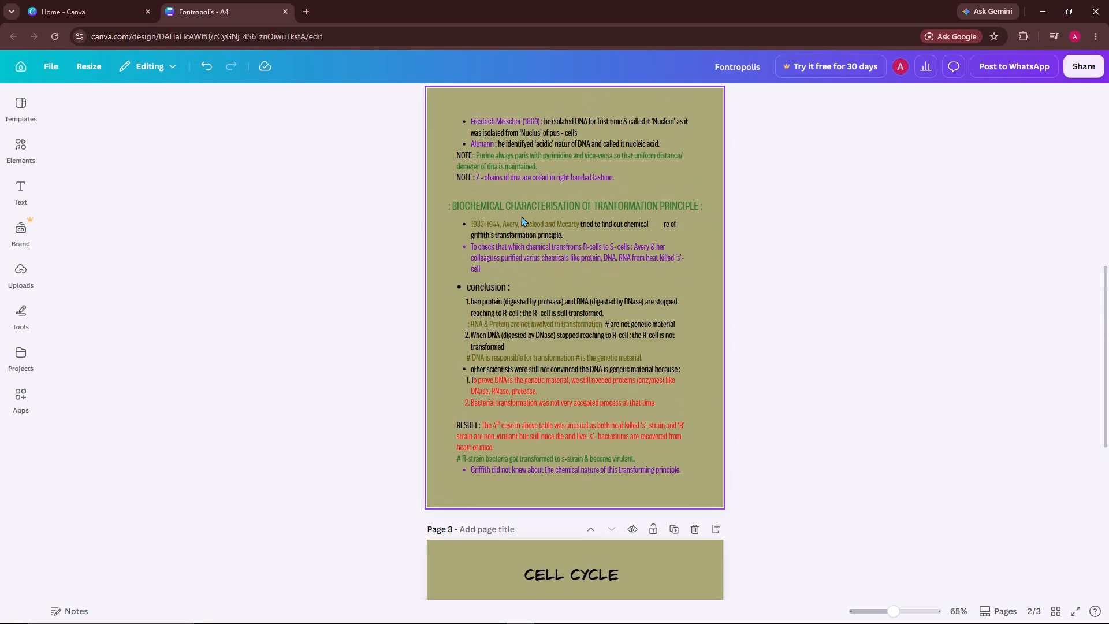
left_click(522, 256)
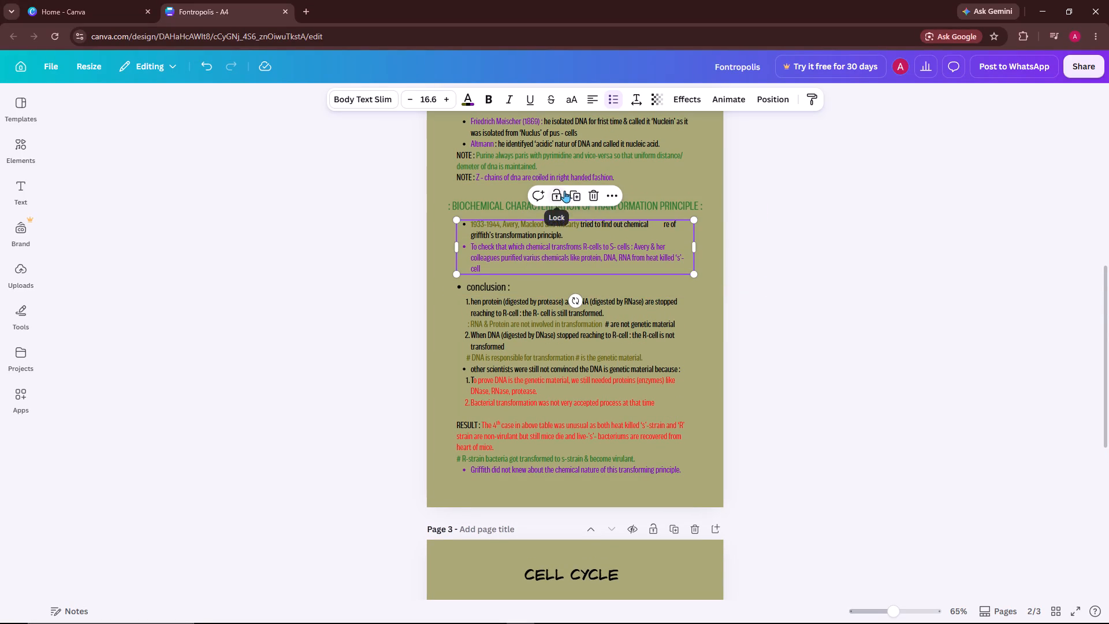
left_click(575, 191)
left_click_drag(567, 244, 565, 602)
scroll(547, 495, "down", 1)
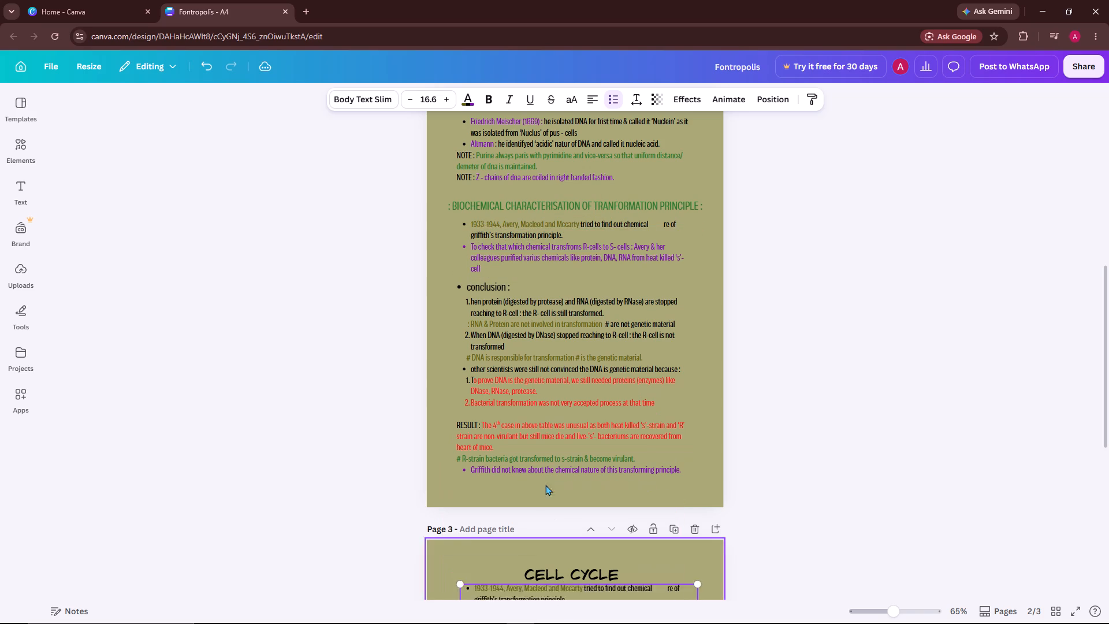
scroll(545, 485, "down", 1)
scroll(541, 358, "down", 2)
left_click_drag(553, 262, 541, 265)
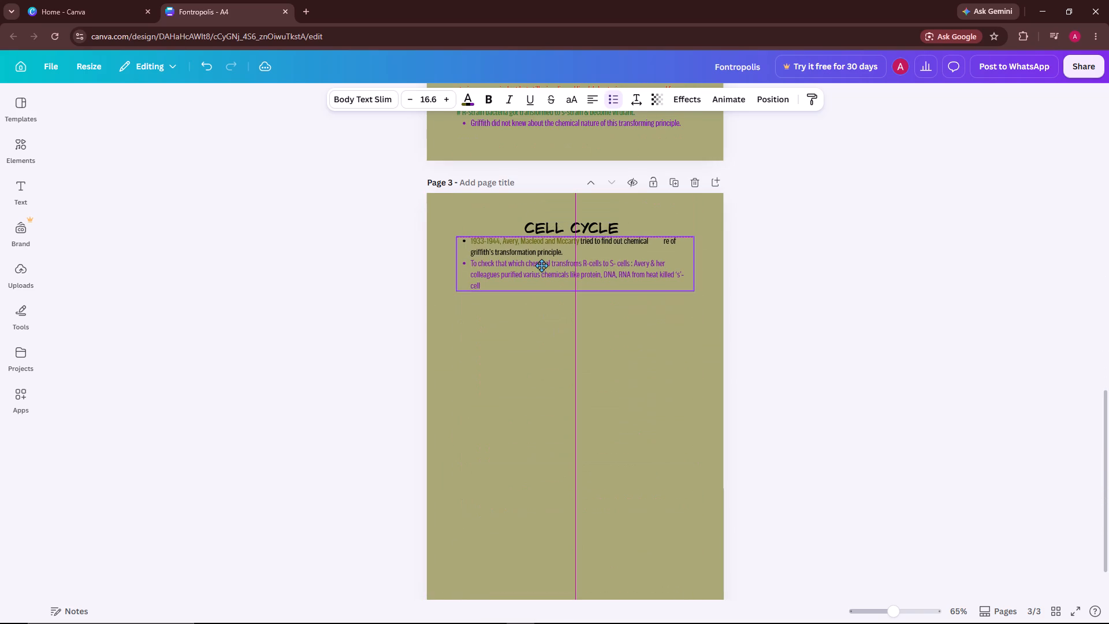
left_click_drag(541, 265, 552, 269)
Clear all the text inside the copied text box on page 3.
left_click(574, 269)
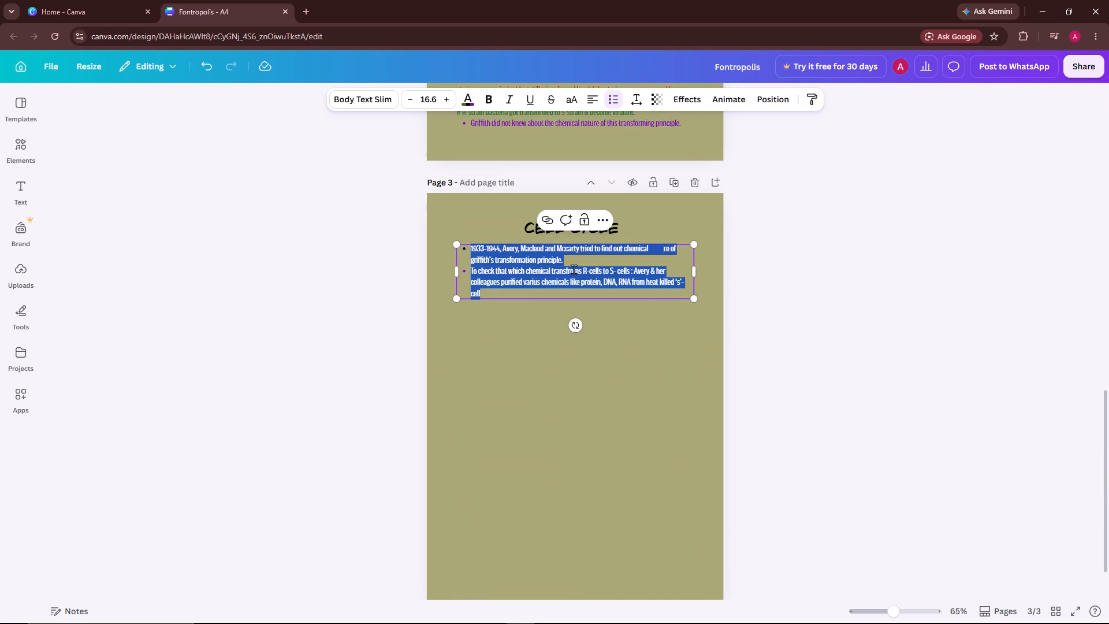
key("BackSpace")
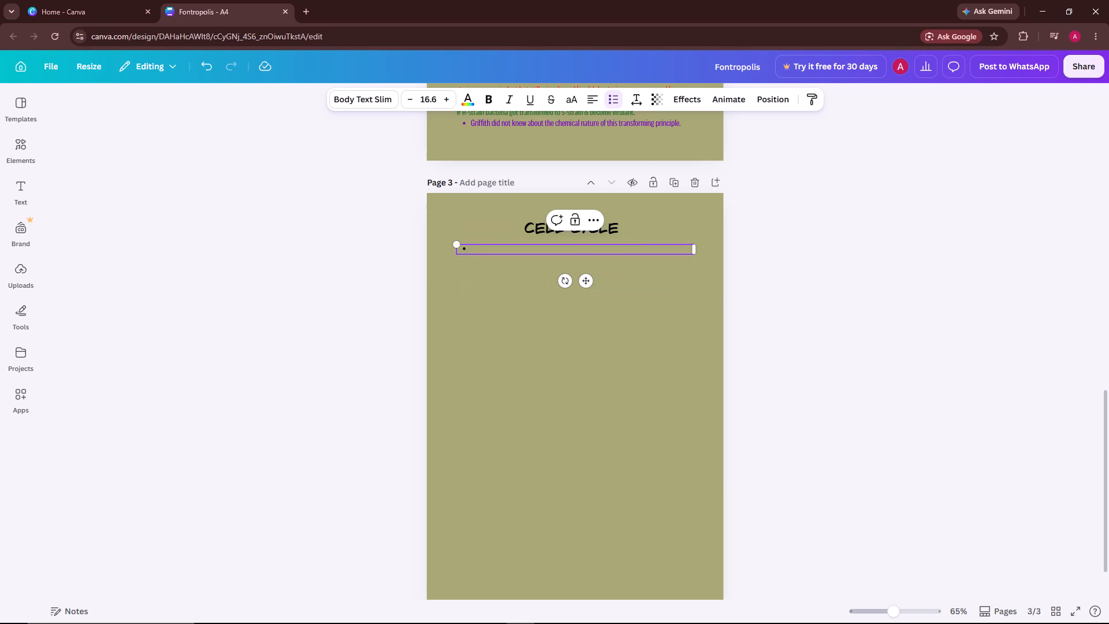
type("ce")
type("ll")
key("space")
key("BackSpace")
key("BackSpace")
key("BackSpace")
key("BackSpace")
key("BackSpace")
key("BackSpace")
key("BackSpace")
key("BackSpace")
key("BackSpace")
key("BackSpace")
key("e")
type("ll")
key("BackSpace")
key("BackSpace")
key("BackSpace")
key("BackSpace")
Write a bullet in the empty text box reading "Cell division is a characteristic of all organisms.".
type("*")
key("space")
key("c")
key("e")
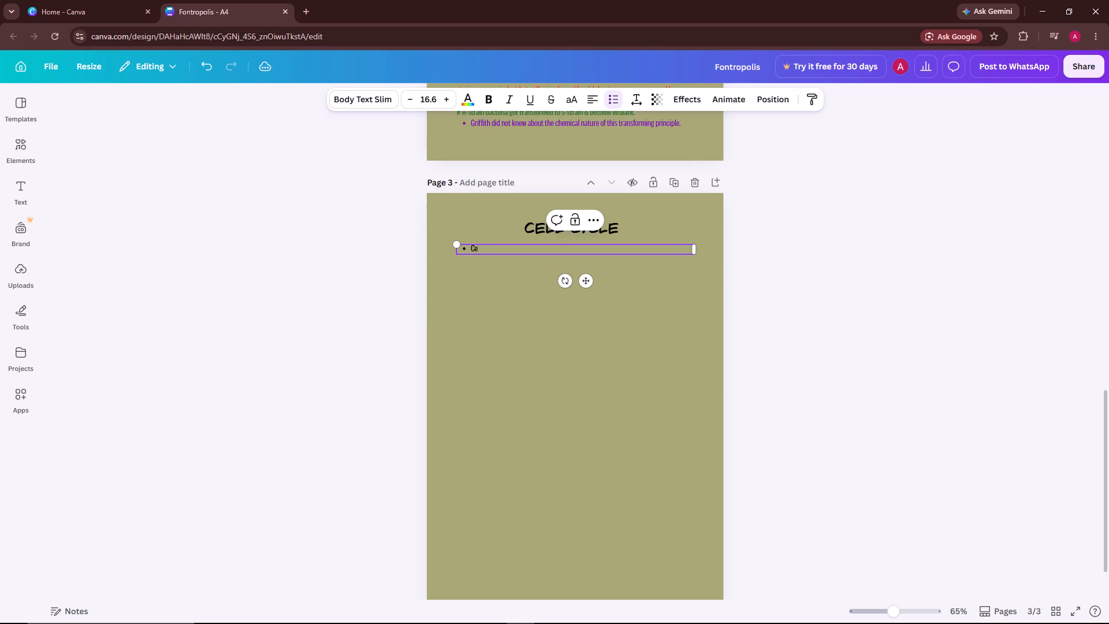
type("ll")
key("space")
type("divis")
type("ion")
key("space")
type("is")
key("space")
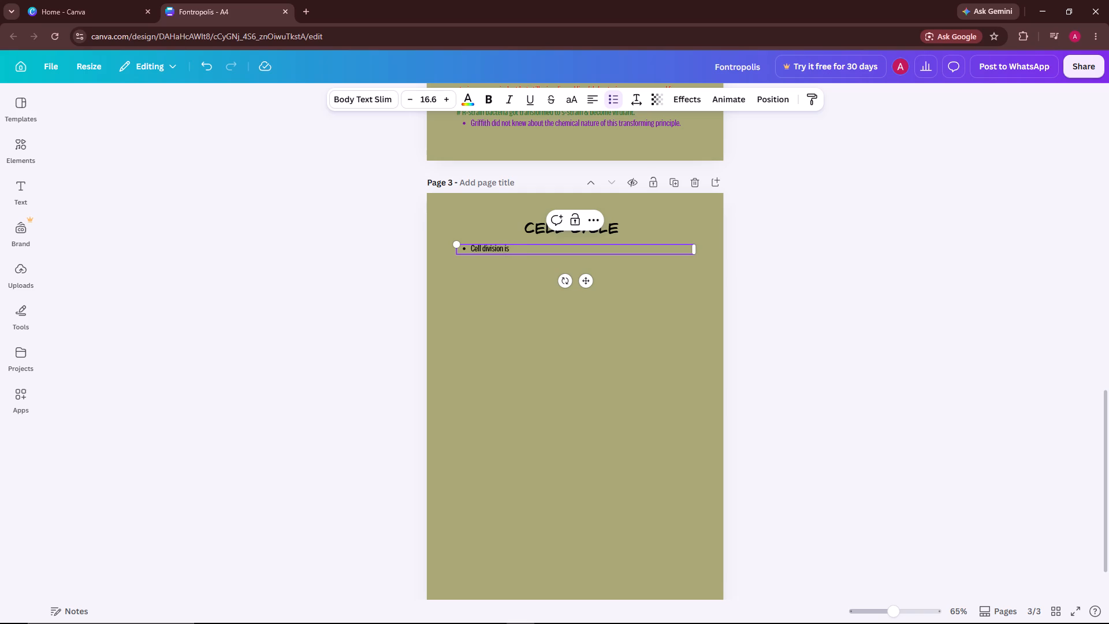
type("a")
key("space")
type("cha")
key("a")
key("BackSpace")
key("r")
type("act")
type("er")
key("i")
type("st")
type("ic of all organism")
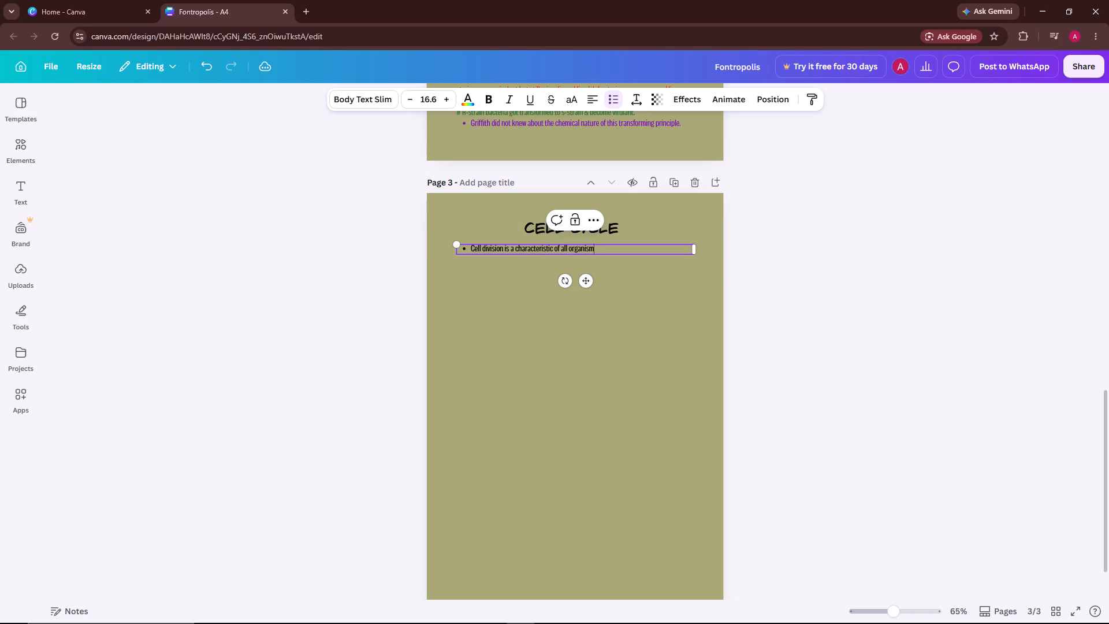
type("s.")
Start a second bullet below the first one on page 3 with the words "During cell division,".
key("Return")
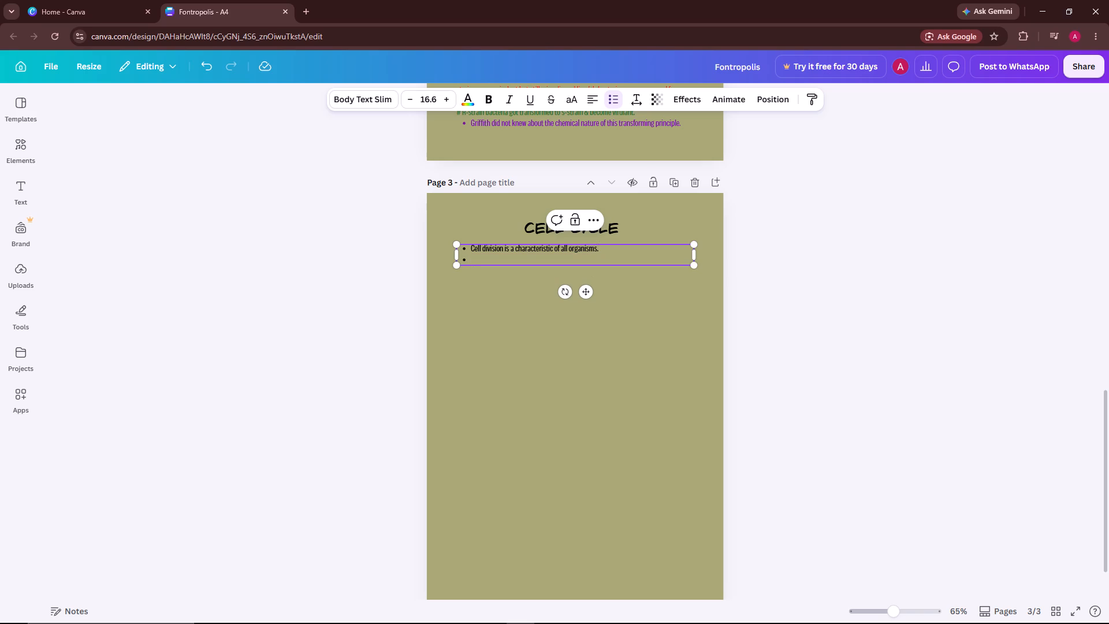
key("d")
key("BackSpace")
key("BackSpace")
key("BackSpace")
type("DU")
key("BackSpace")
type("uring")
key("space")
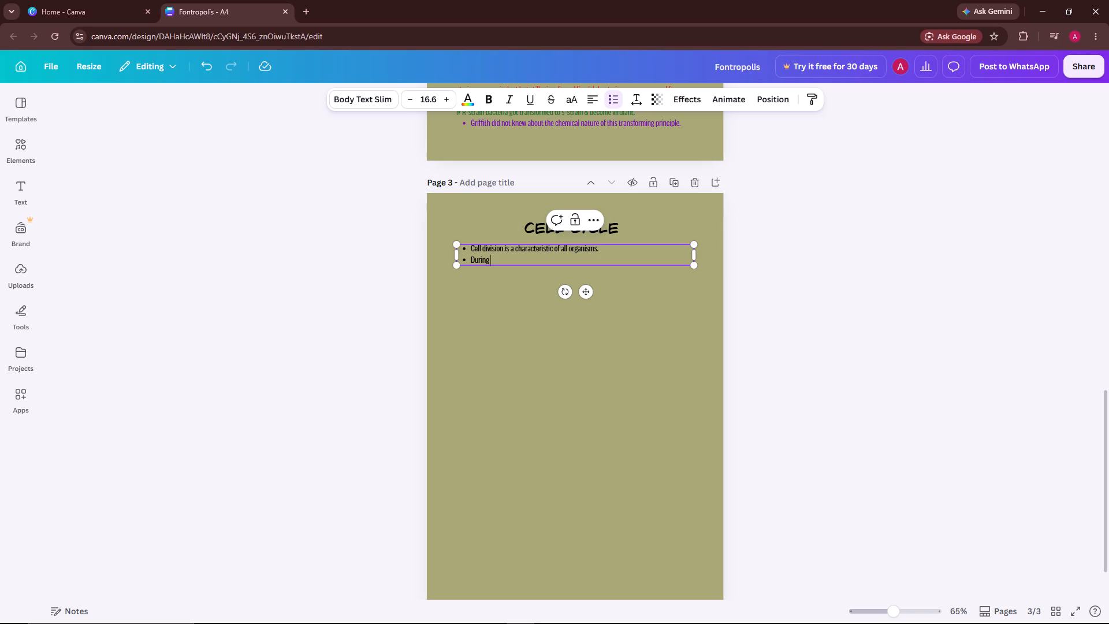
type("cell")
key("space")
type("division")
type(",")
key("space")
Continue the second bullet with "many events like cell growth,".
type("many")
key("space")
type("en")
key("BackSpace")
type("vents")
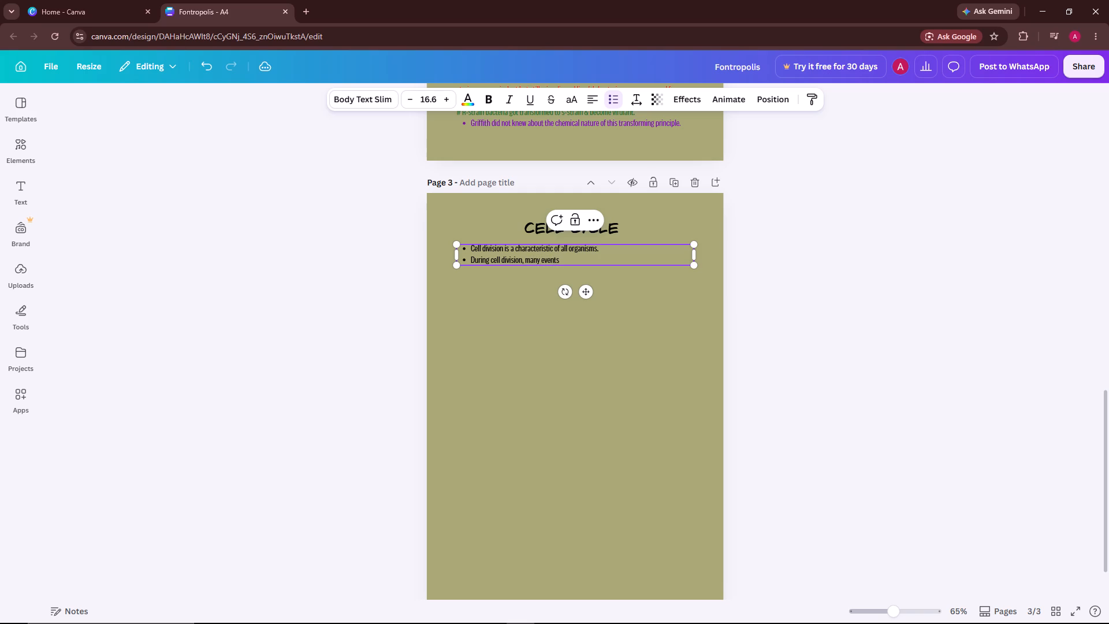
key("space")
type("like")
key("space")
type("cell")
key("space")
type("gr")
type("owth")
key("period")
key("BackSpace")
type(",")
key("space")
Add "DNA replication," to the list of events in the second bullet.
type("DNA")
key("space")
type("rep")
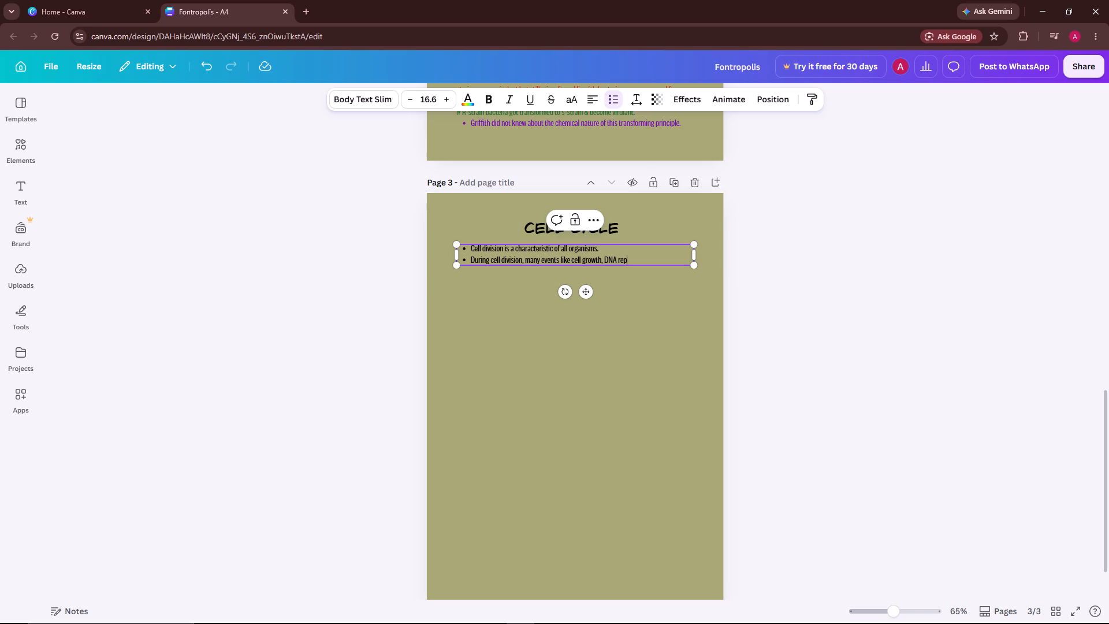
type("li")
type("cation")
type(",")
key("space")
Add "duplication of organelles," to the list of events in the second bullet.
type("dup")
type("licati")
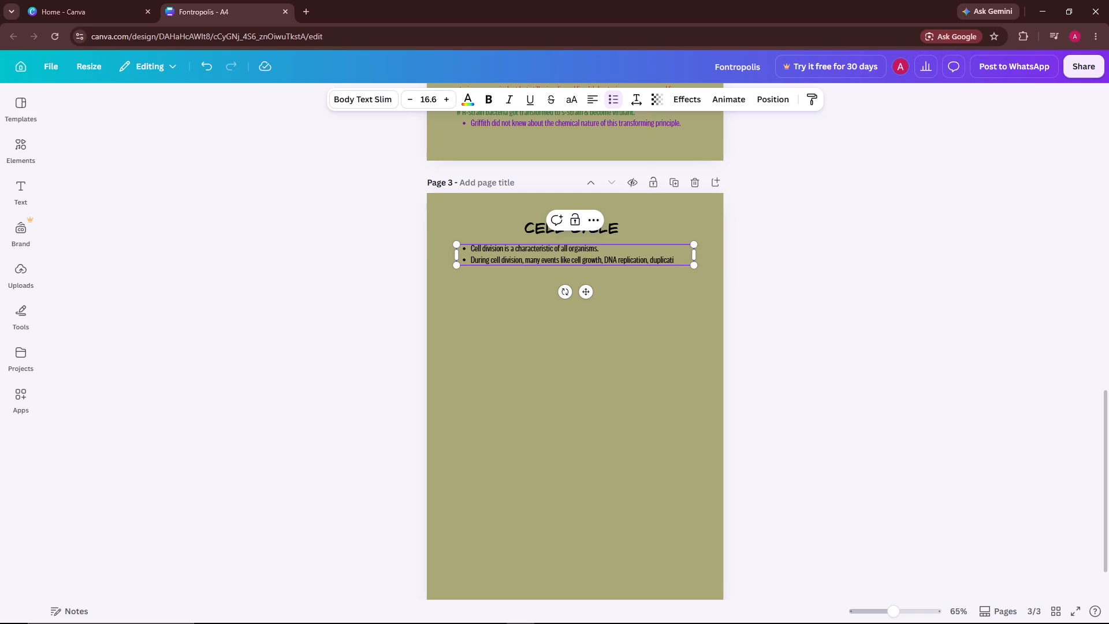
key("BackSpace")
type("ion")
key("space")
type("of")
key("space")
type("or")
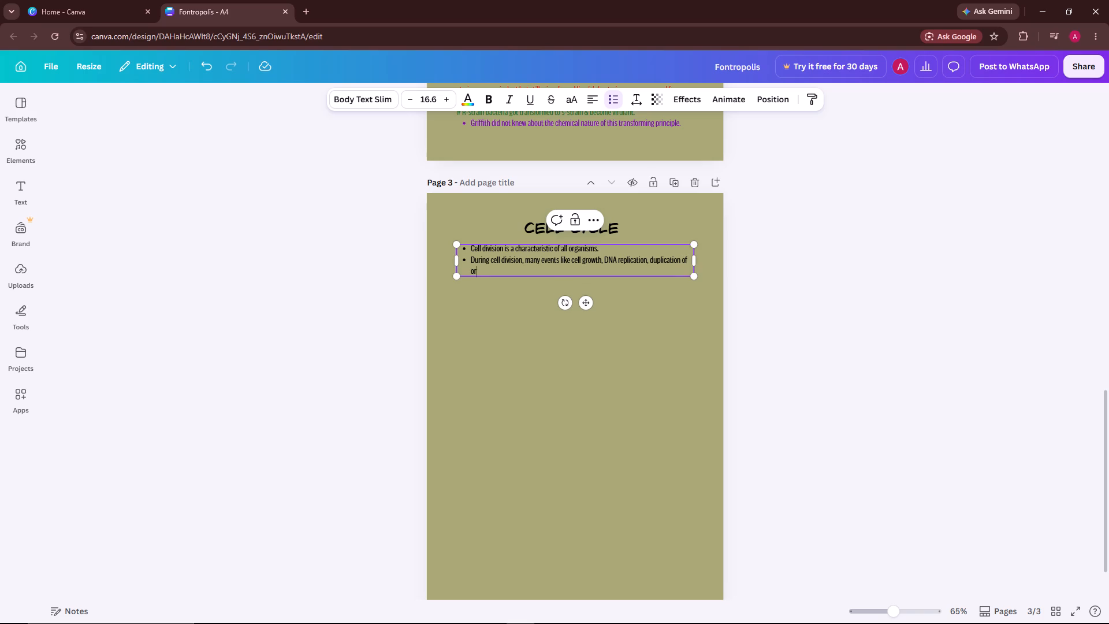
type("ga")
type("nell")
type("es")
type(",")
key("space")
Continue the list of events in the second bullet with "distribution of".
type("di")
type("str")
key("i")
type("bu")
key("r")
key("BackSpace")
type("tion")
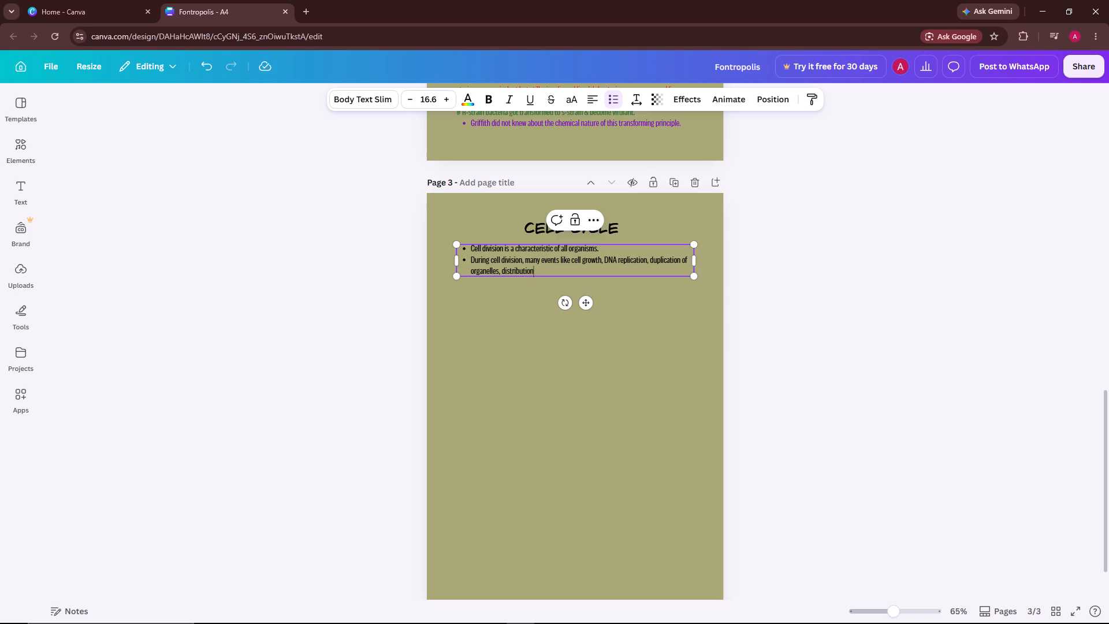
key("space")
type("of")
key("space")
Extend the distribution phrase in the second bullet with "cellular content into".
type("ce")
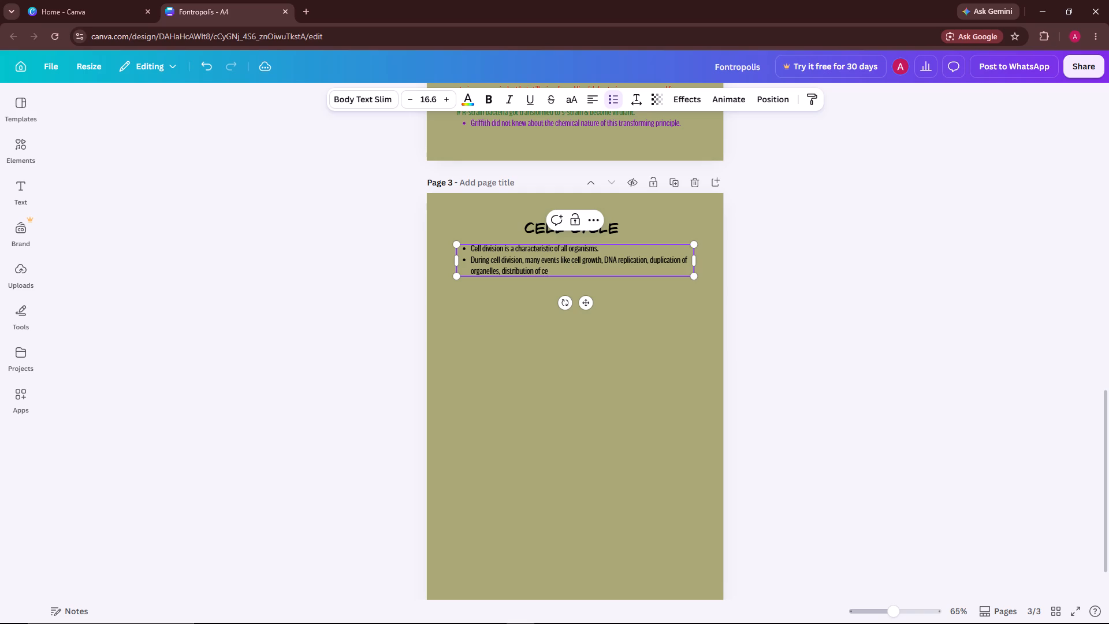
type("llular")
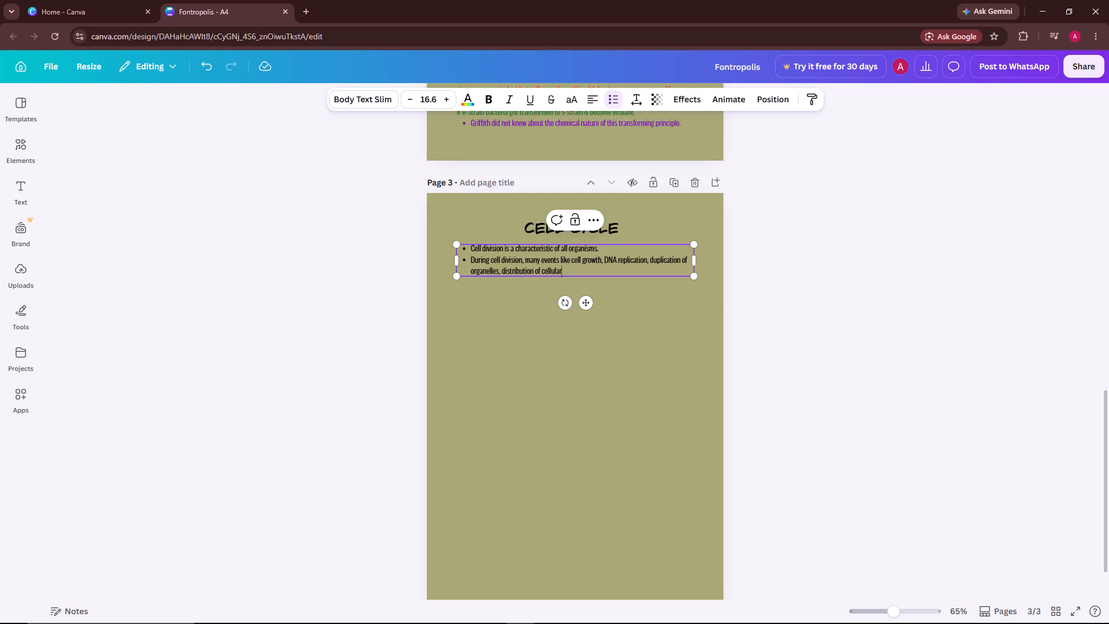
key("space")
type("con")
type("tent")
key("space")
type("into")
key("space")
Finish the second bullet's first sentence with "- 2 daughter cells occur.".
type("- 2")
key("space")
type("daughter")
key("space")
type("cells")
key("space")
type("occ")
type("ur")
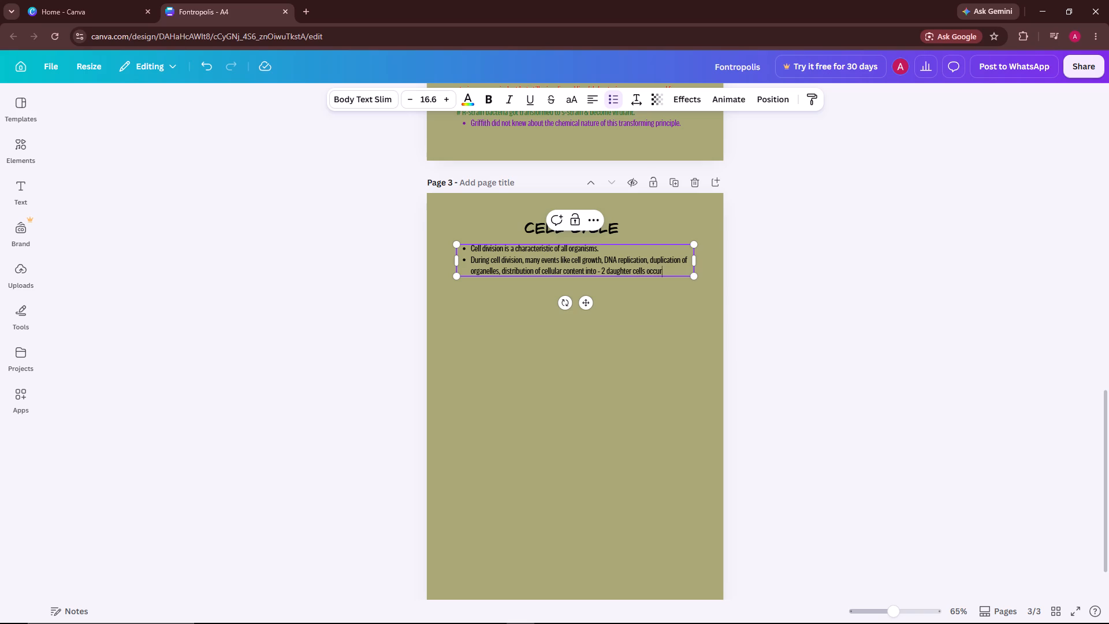
type(".")
key("space")
Start a second sentence in the same bullet with "all theseevents".
type("all")
key("space")
type("the")
type("se")
type("events")
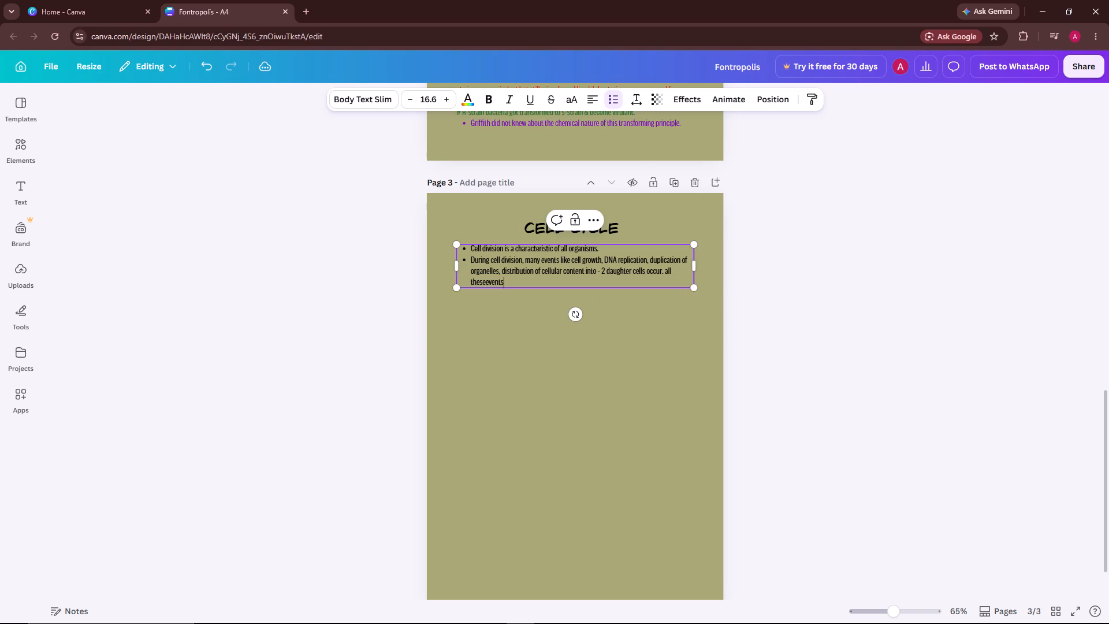
key("space")
Continue the bullet's second sentence with "shall take place".
type("sha")
type("kk")
key("BackSpace")
key("BackSpace")
type("ll take")
key("space")
type("plax")
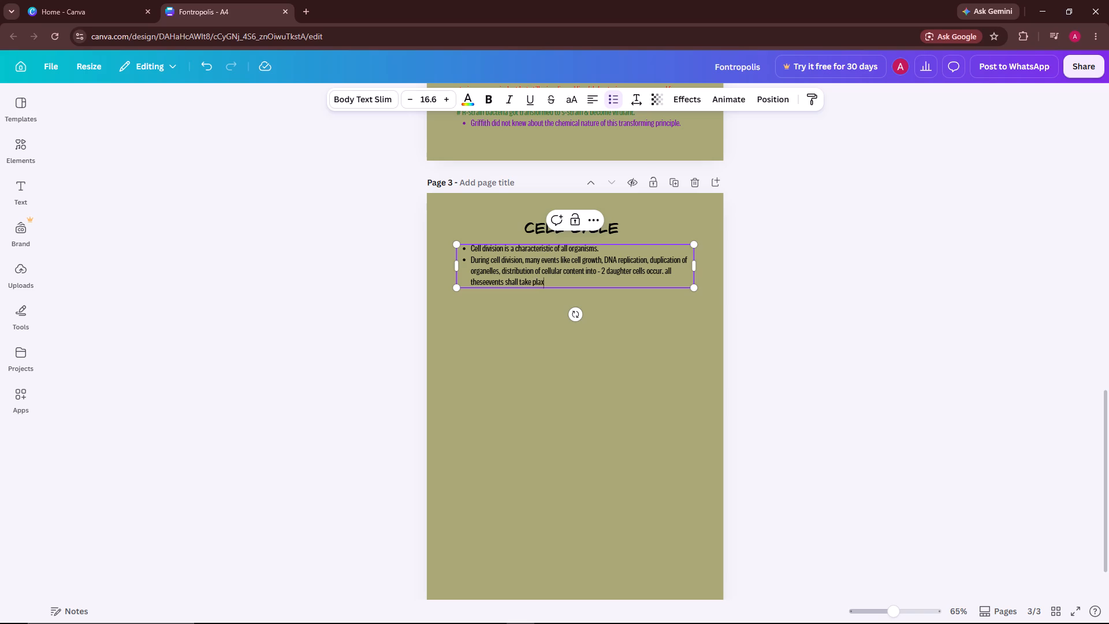
key("BackSpace")
type("ce")
key("space")
Add "in a correct sequence" to the second sentence of the bullet.
type("in")
key("space")
type("a")
key("space")
type("corr")
type("ect")
key("space")
type("se")
type("qu")
type("en")
type("ce")
key("space")
Continue the second bullet's last sentence with "& in coordinated manner".
type("&")
key("space")
type("in")
key("space")
type("coor")
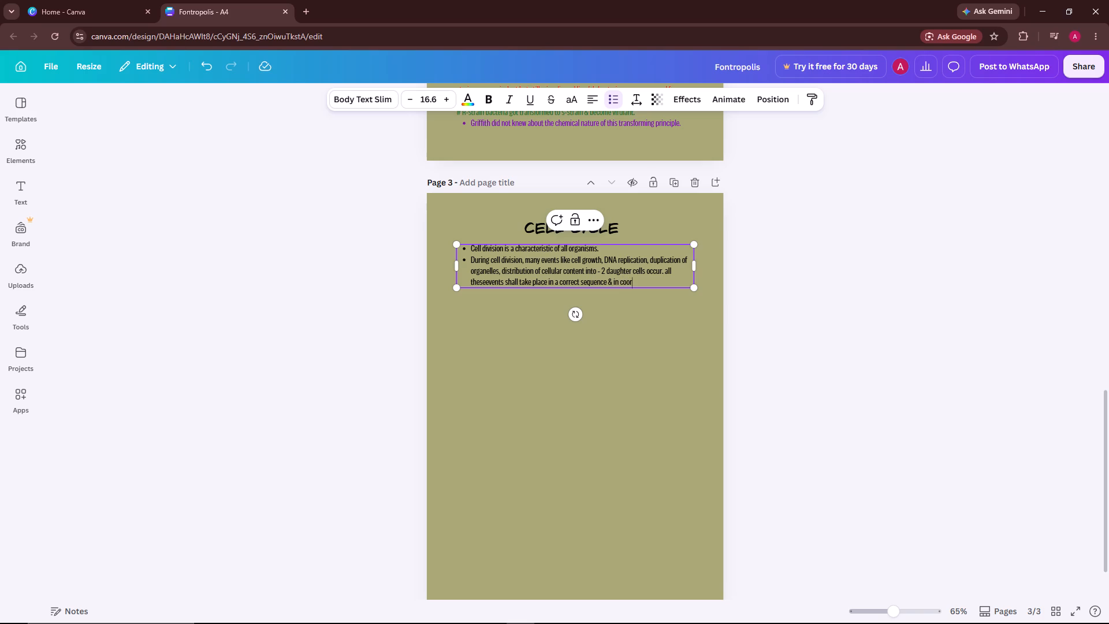
type("din")
type("ated")
key("space")
type("ma")
type("nner")
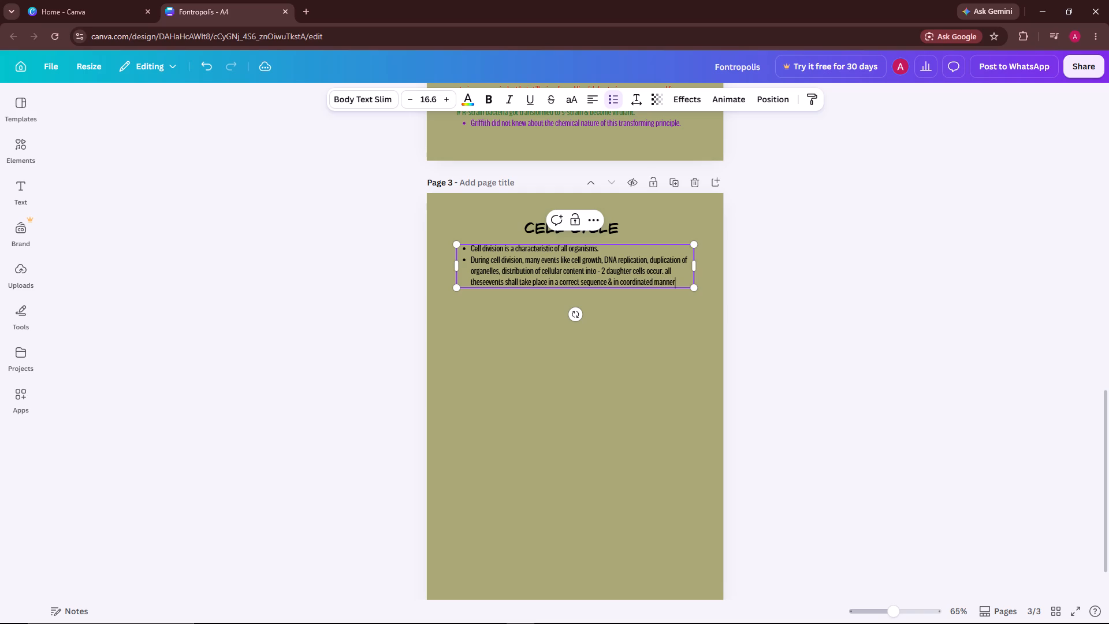
Add "so that daughter cells must get" to the second bullet's last sentence.
key("space")
type("so")
key("space")
type("that")
key("space")
type("da")
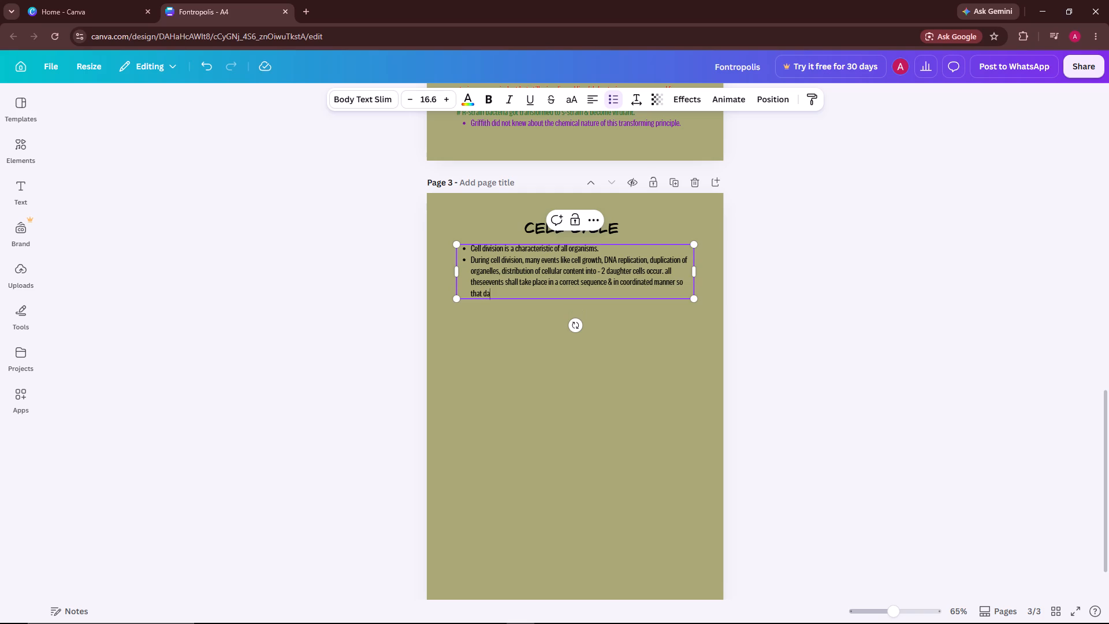
type("ughtewr")
key("BackSpace")
key("BackSpace")
type("r")
key("space")
type("cells must get")
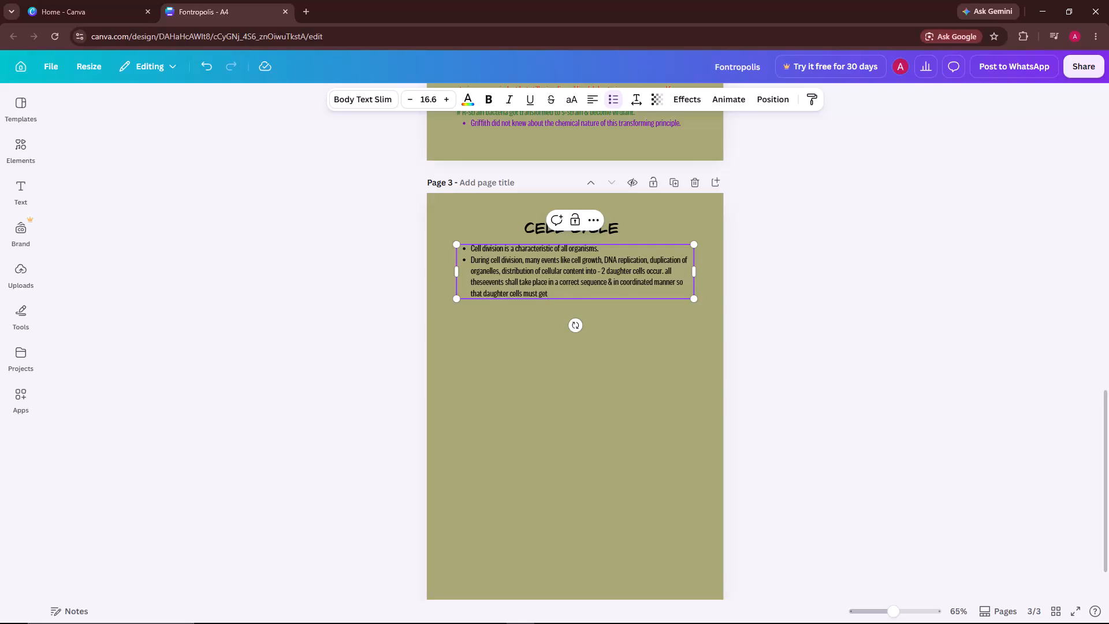
Continue the second bullet's last sentence with "inact genomes".
key("space")
type("in")
type("act")
key("space")
type("ge")
type("no")
type("mes")
Add "after cell division to" to the second bullet's last sentence.
key("space")
type("after")
key("space")
type("cell")
key("space")
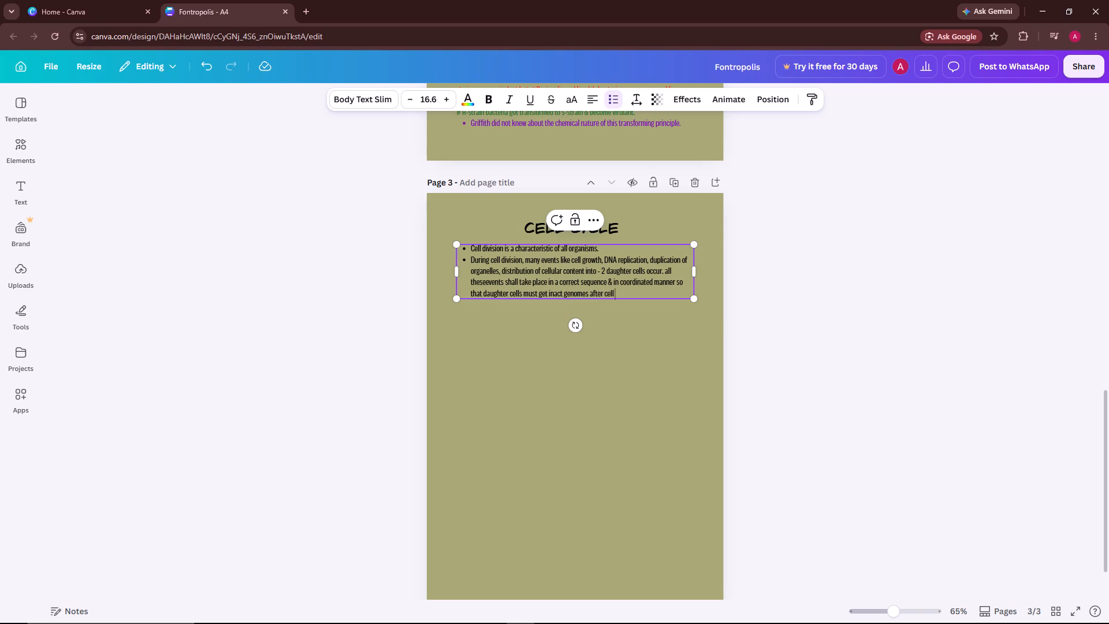
type("d")
key("i")
type("vis")
type("ion to")
Finish the second bullet's last sentence with "sustain themselves.".
key("space")
type("sust")
type("ain")
key("space")
type("them")
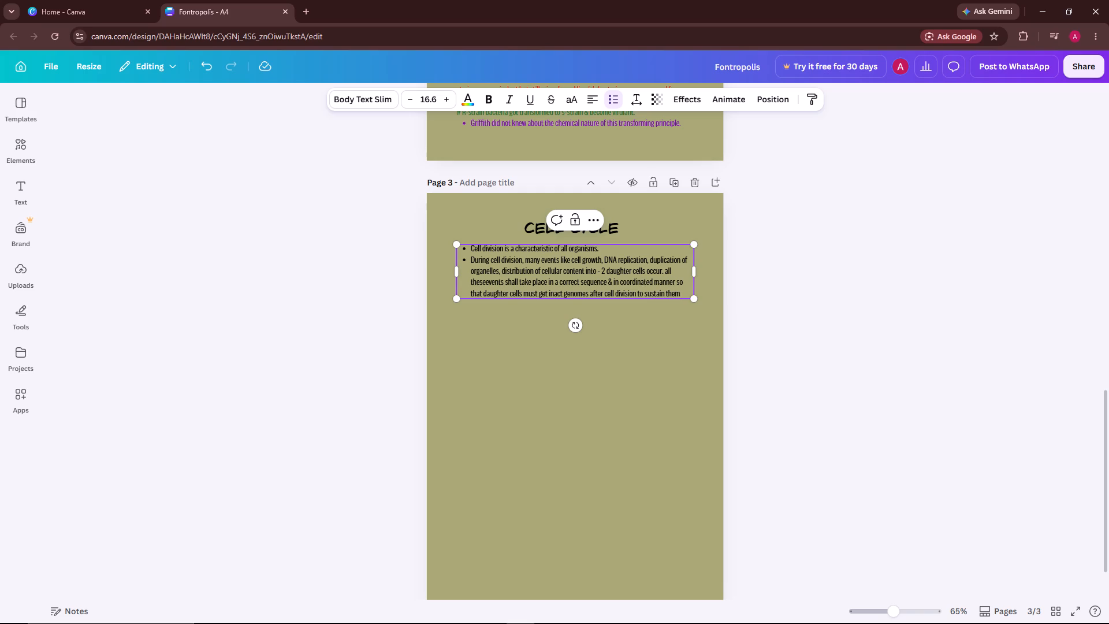
type("sel")
type("ves")
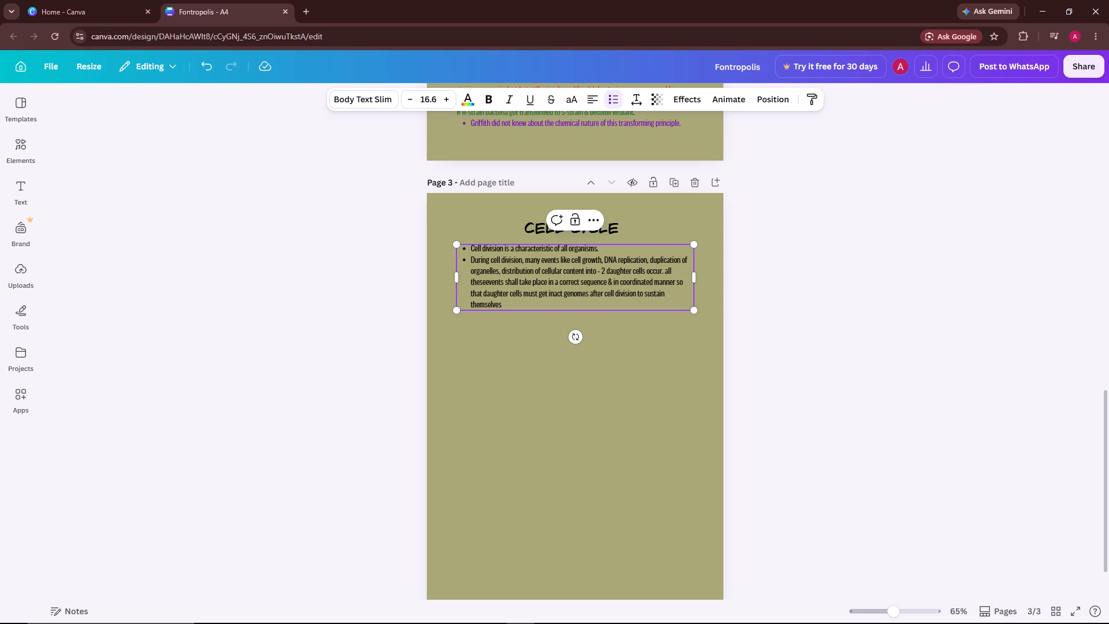
key("period")
Colour the second bullet's last sentence, from "all theseevents" to "themselves.", red and deselect the text box.
left_click_drag(664, 271, 676, 301)
left_click(470, 104)
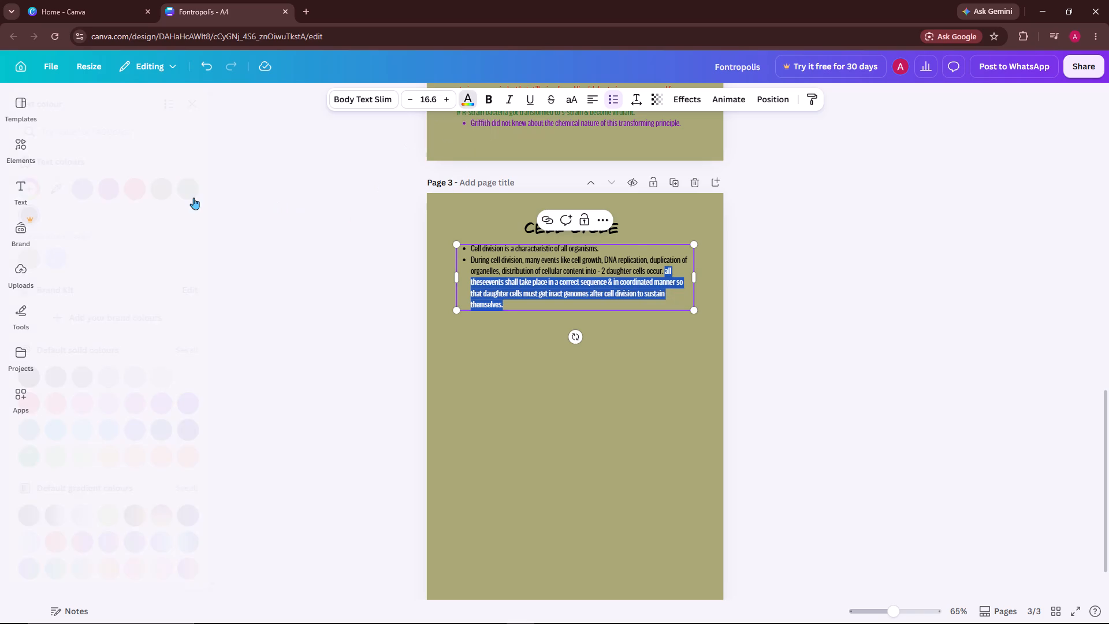
left_click(172, 192)
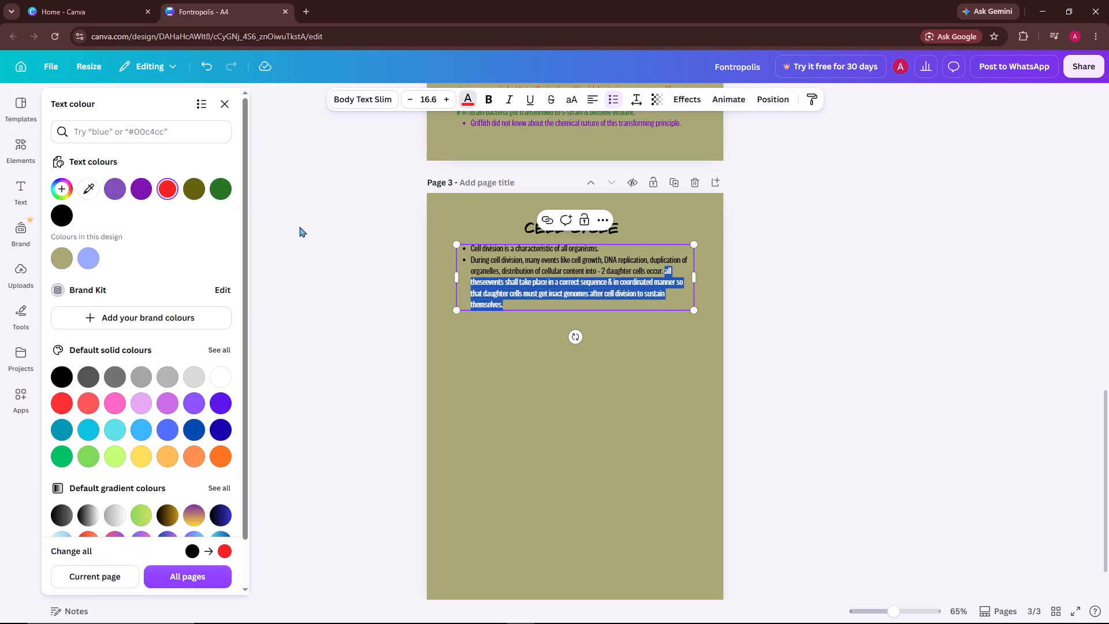
left_click(299, 226)
left_click(299, 226)
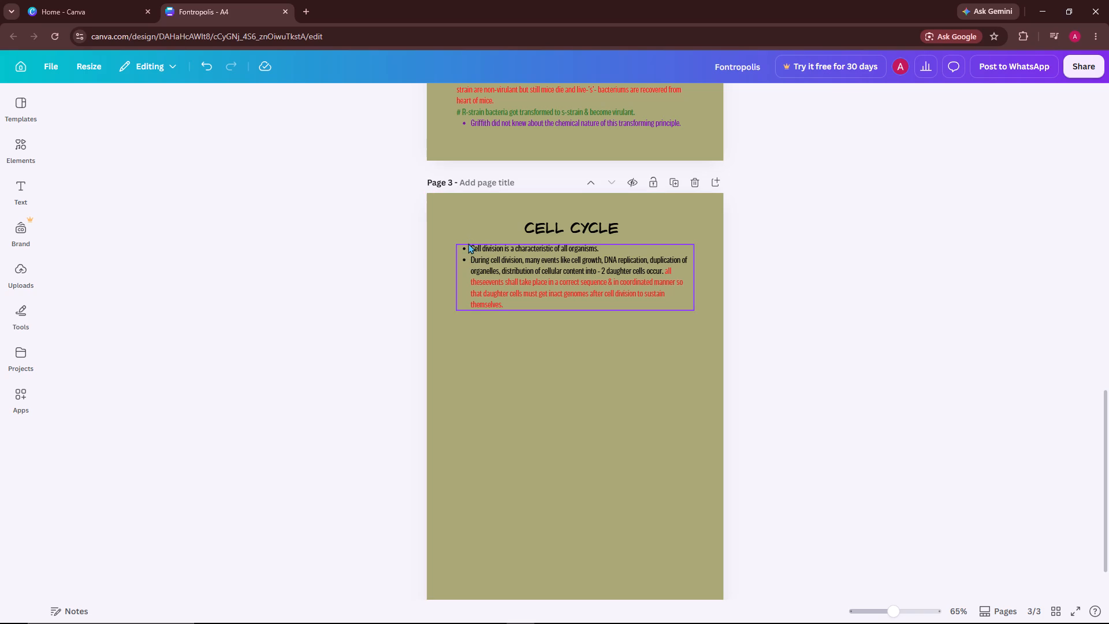
Colour the words "Cell division" at the start of the first bullet dark green.
left_click(505, 249)
left_click(505, 249)
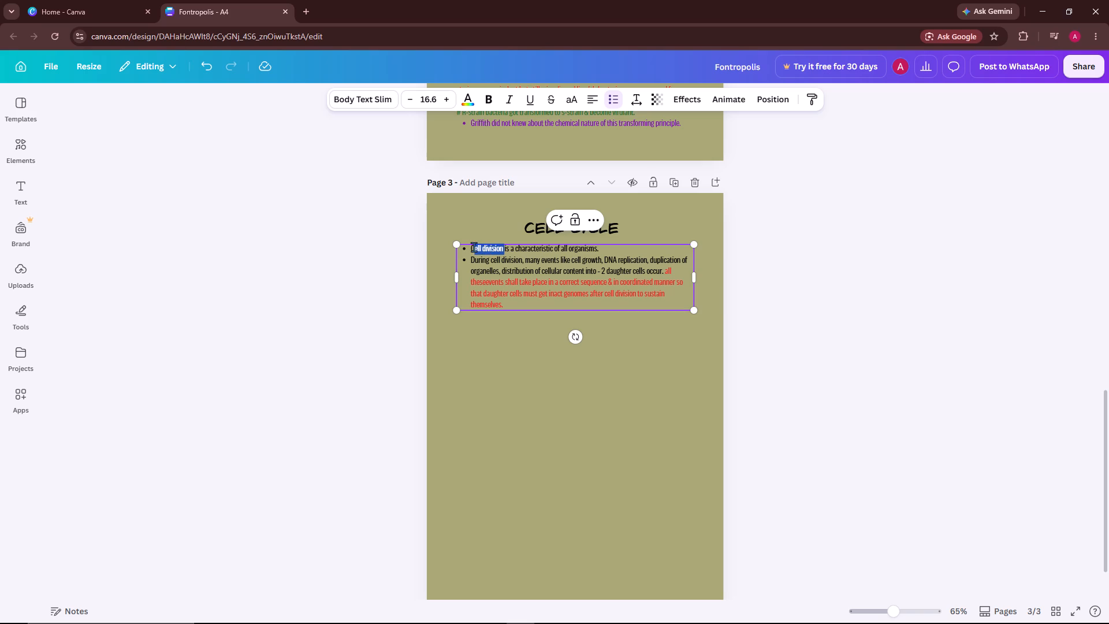
left_click(471, 105)
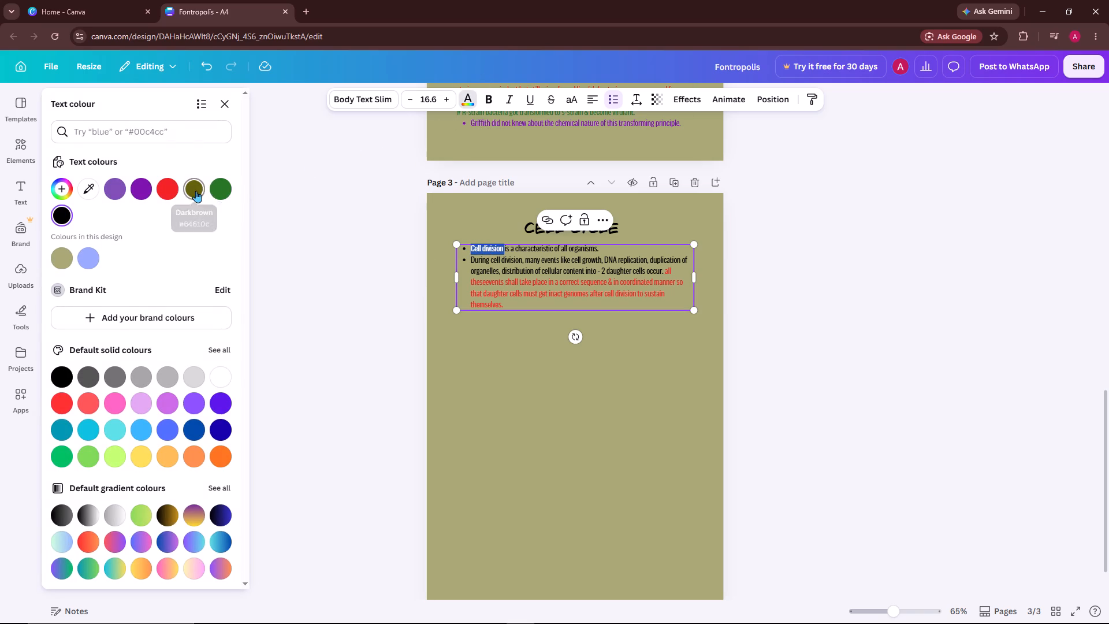
left_click(216, 189)
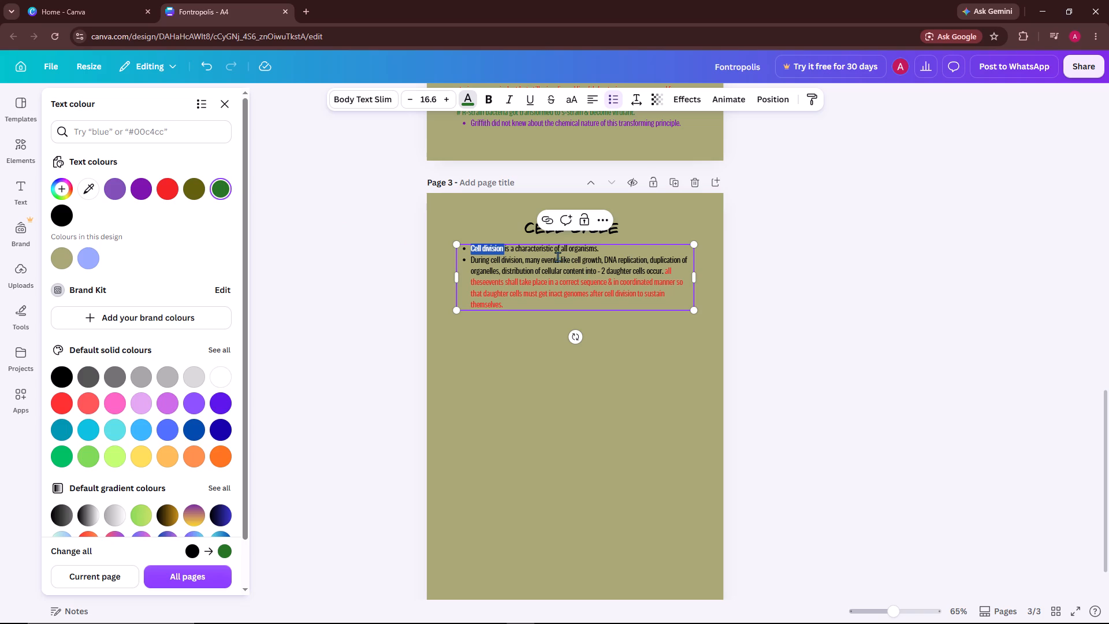
Colour the word "characteristic" in the first bullet dark green (#277625) and deselect the text box.
left_click_drag(554, 248, 517, 254)
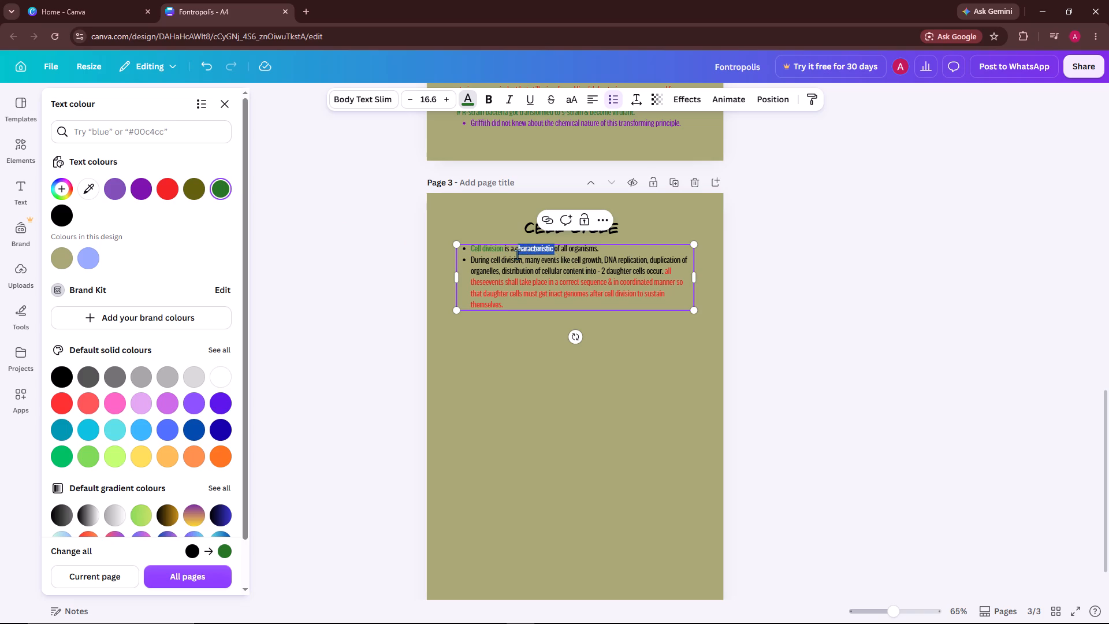
left_click_drag(517, 254, 516, 252)
left_click(227, 191)
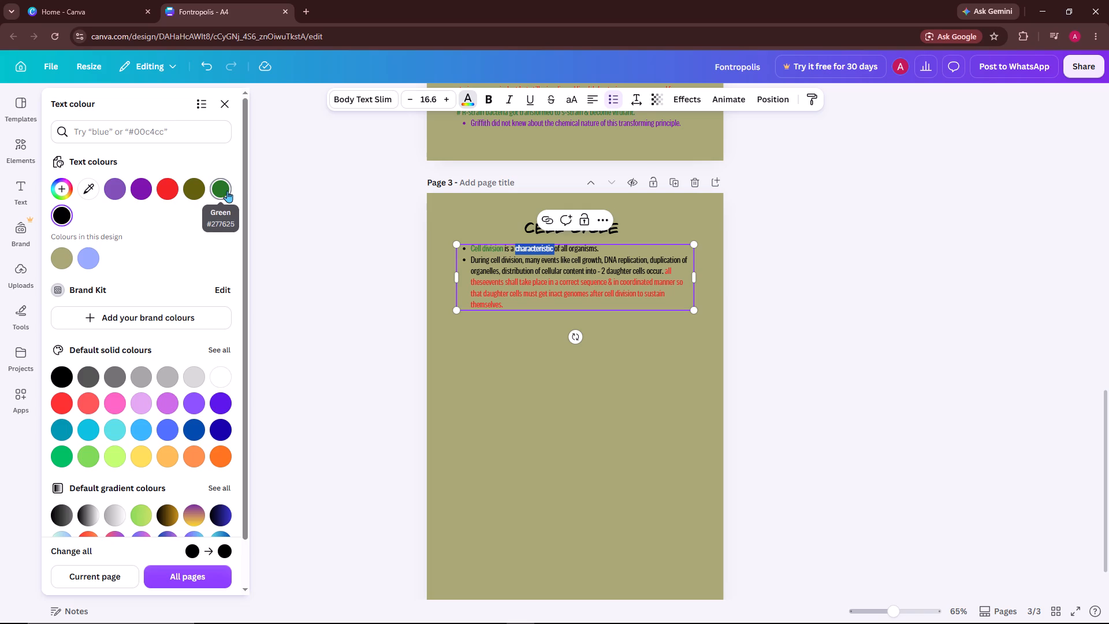
double_click(288, 206)
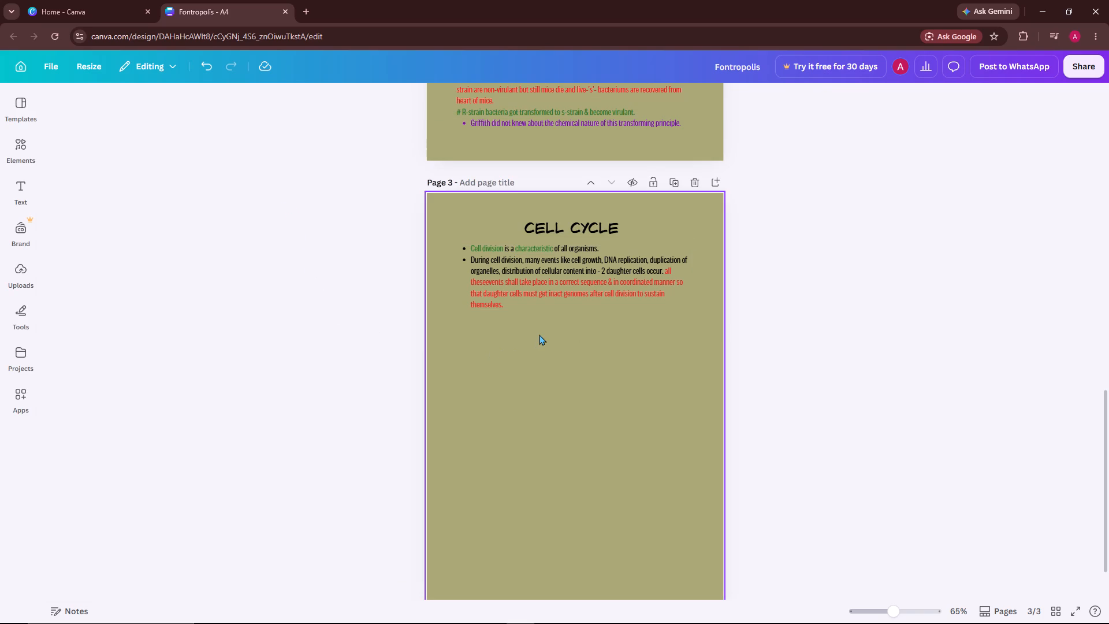
Start an unbulleted line below the second bullet with the heading "# CELL CYCLE :".
left_click(520, 307)
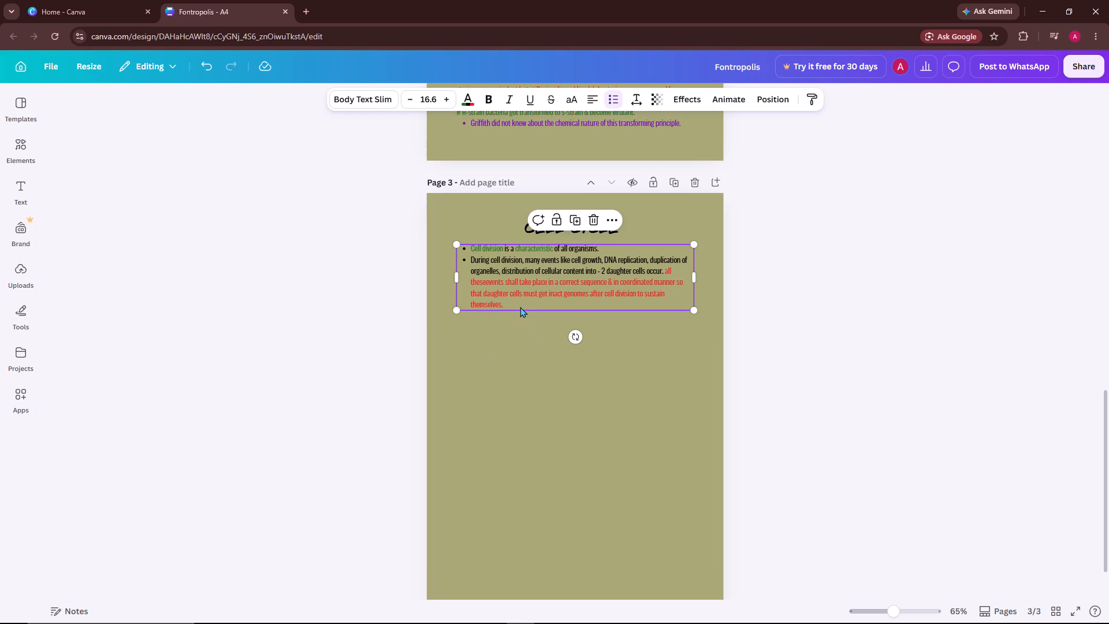
left_click(520, 306)
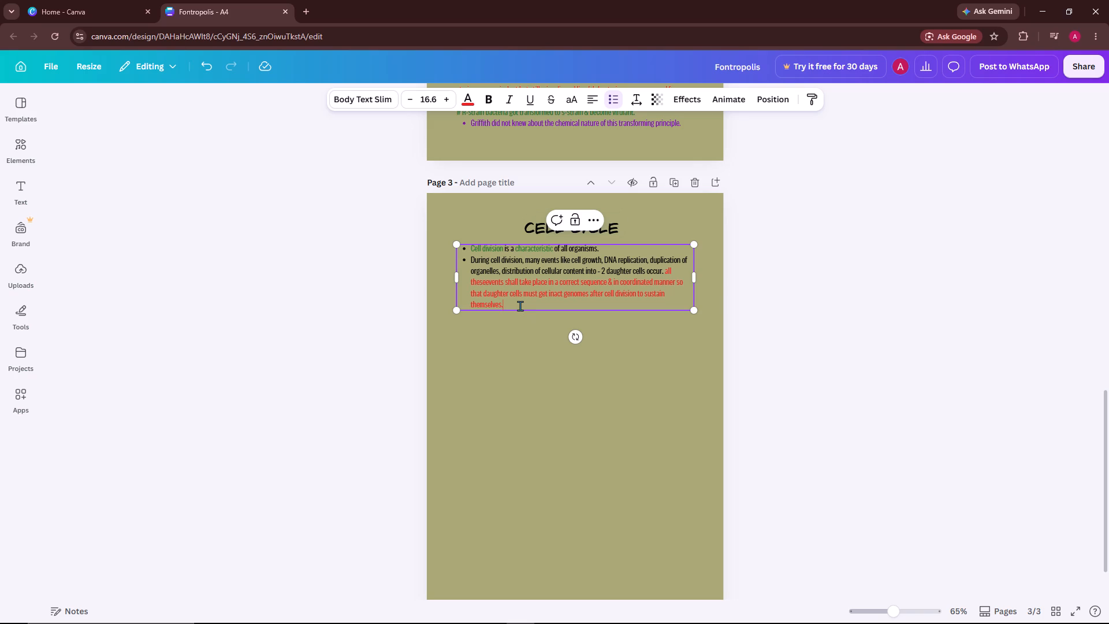
key("Return")
key("BackSpace")
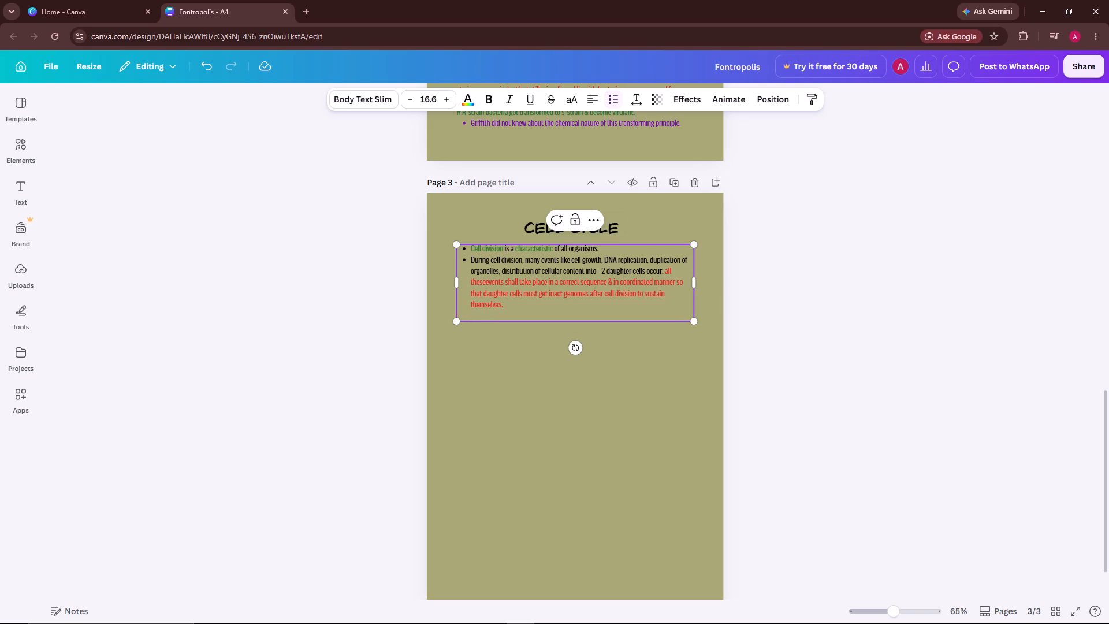
key("shift+numbersign")
key("space")
type("CELL")
key("space")
type("CYCLE")
key("space")
key("shift+colon")
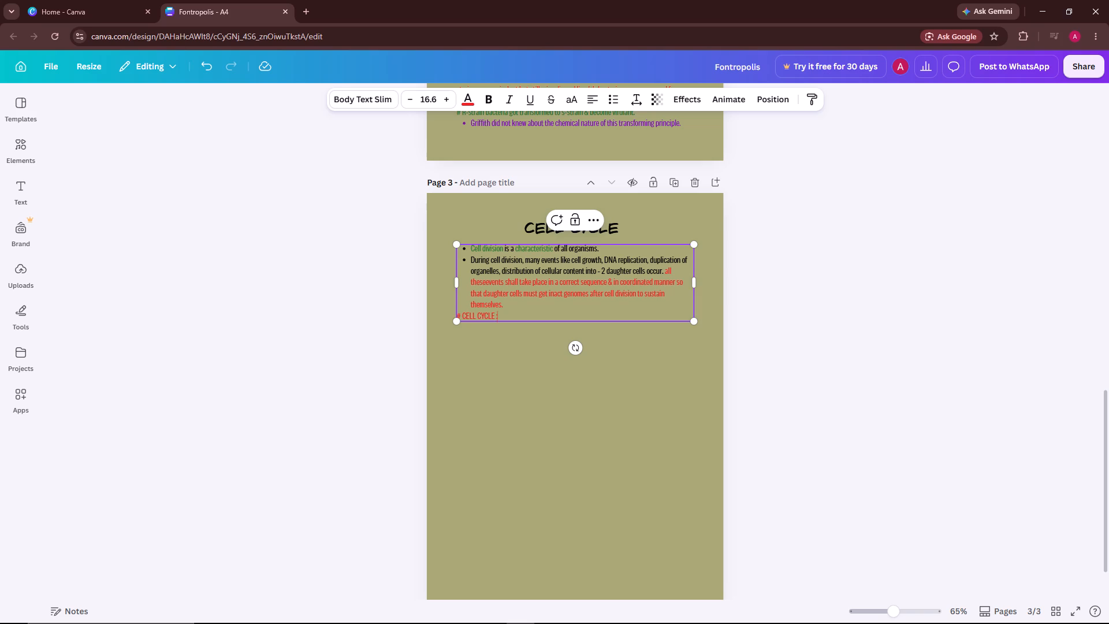
key("space")
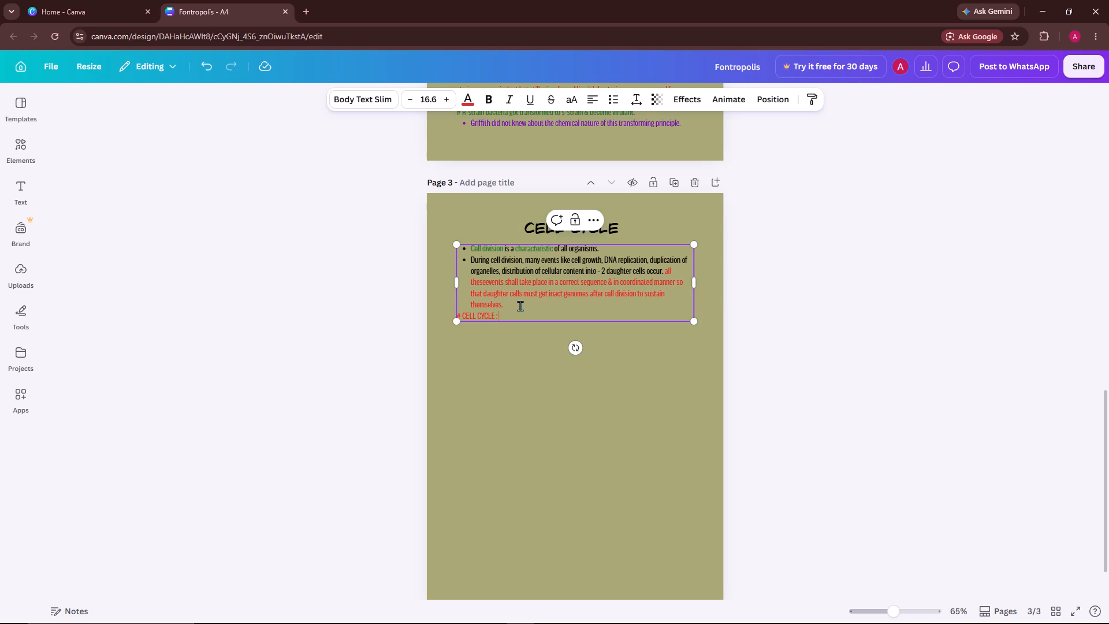
Begin the definition after "# CELL CYCLE :" with "The sequence of events by which".
key("t")
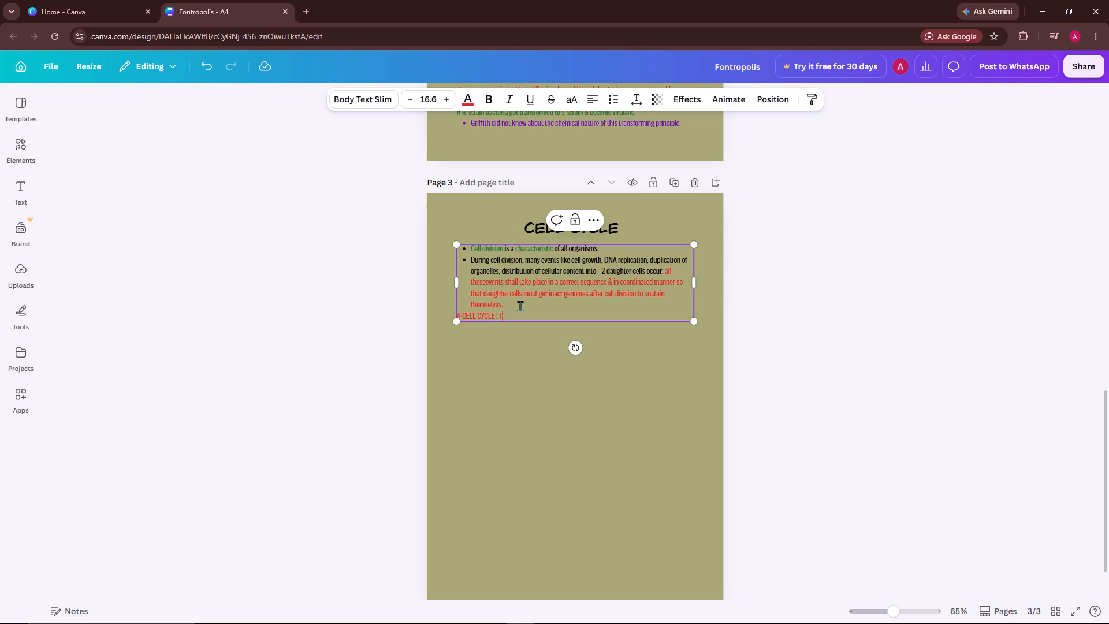
type("he")
key("space")
type("sequ")
key("w")
key("BackSpace")
type("enc")
type("e of")
key("space")
type("events")
key("space")
type("by which")
key("space")
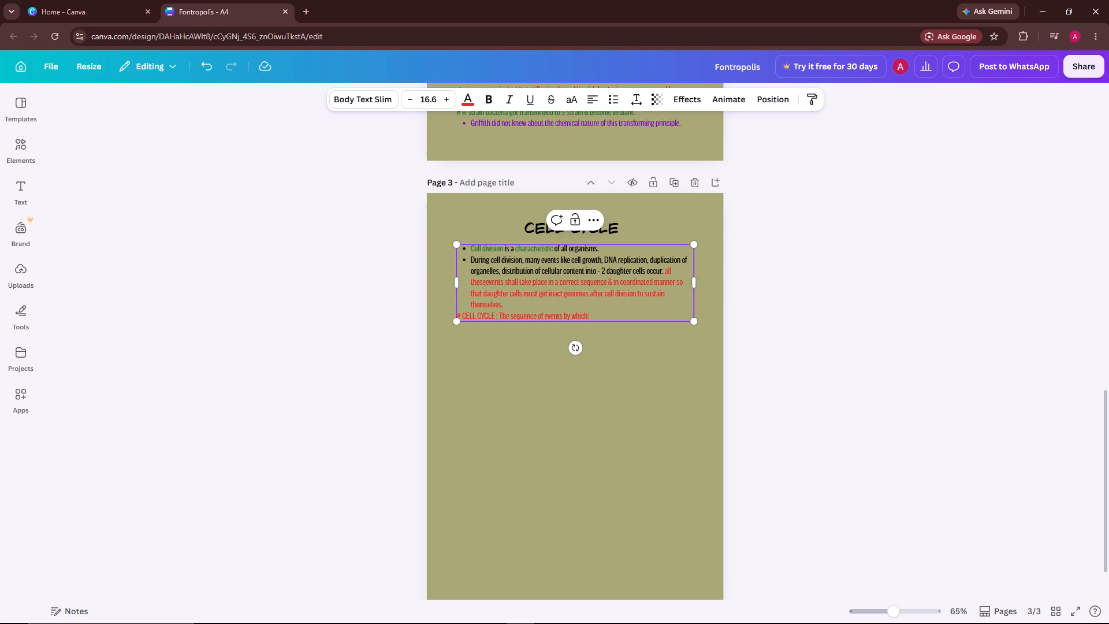
Continue the cell cycle definition with "cell duplicates its genome,".
type("cell dup")
type("lica")
type("tes")
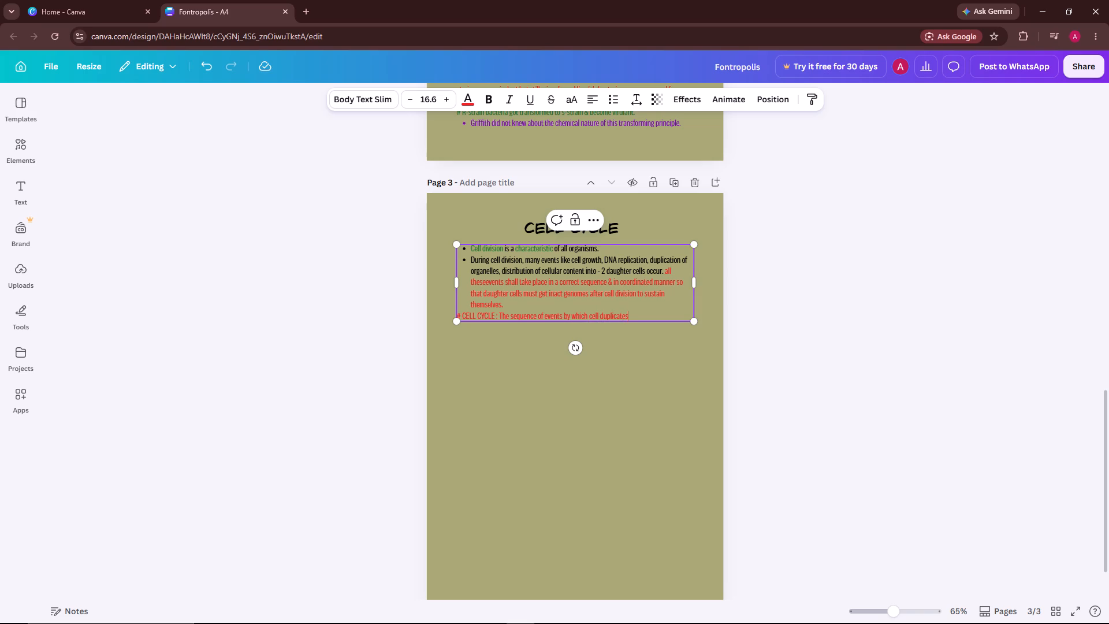
key("space")
type("its")
key("space")
type("ge")
type("nom")
type("e,")
key("space")
Add "synthesises other constituents" to the cell cycle definition.
type("syn")
type("th")
type("esis")
type("es other")
key("space")
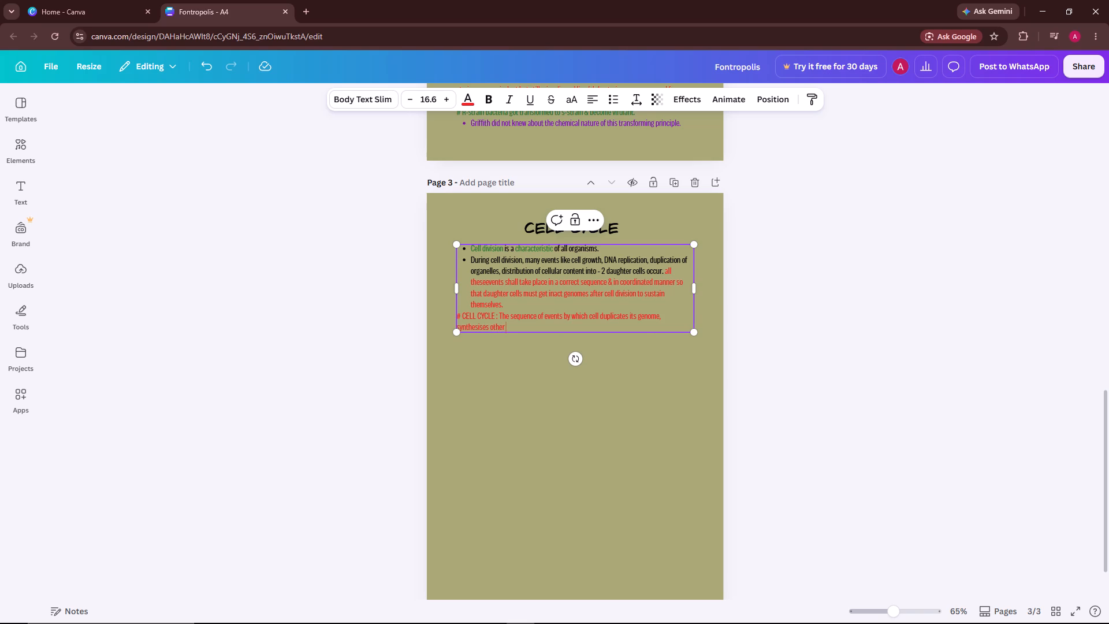
type("con")
key("s")
type("ti")
type("tu")
type("en")
type("ts")
key("space")
Continue the cell cycle definition with "of cells and".
type("of")
key("space")
type("cells")
key("space")
type("and")
key("space")
Add "eventually divides into 2-daughter cells" to the cell cycle definition.
key("e")
type("ven")
type("tua")
type("lly divi")
type("des")
key("space")
type("into")
key("space")
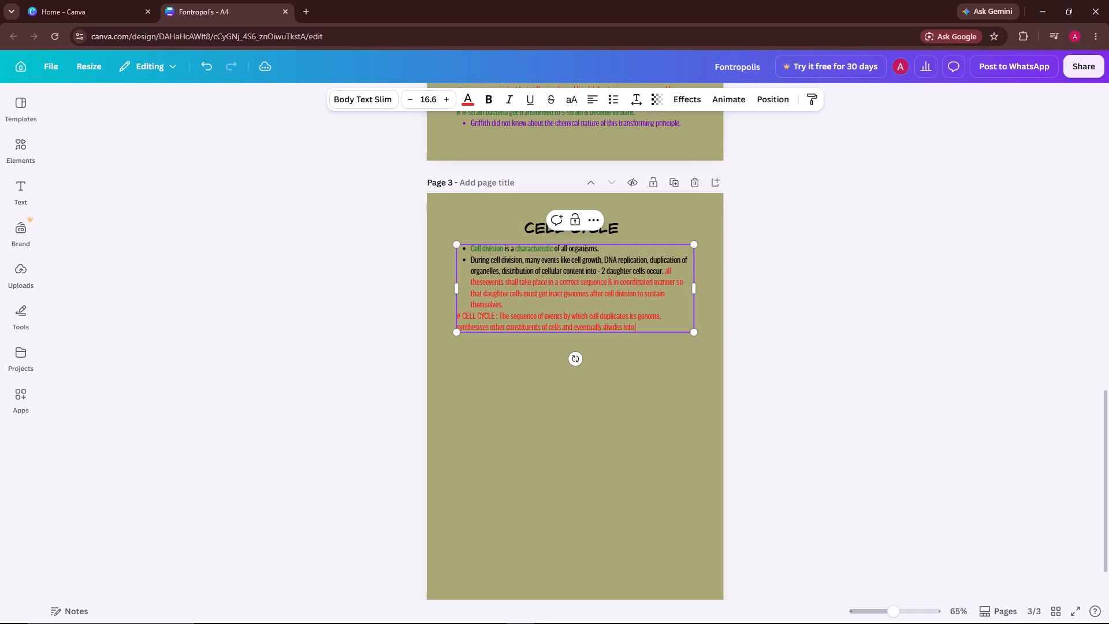
type("2-")
key("space")
key("BackSpace")
type("daughter")
key("space")
type("cells")
key("space")
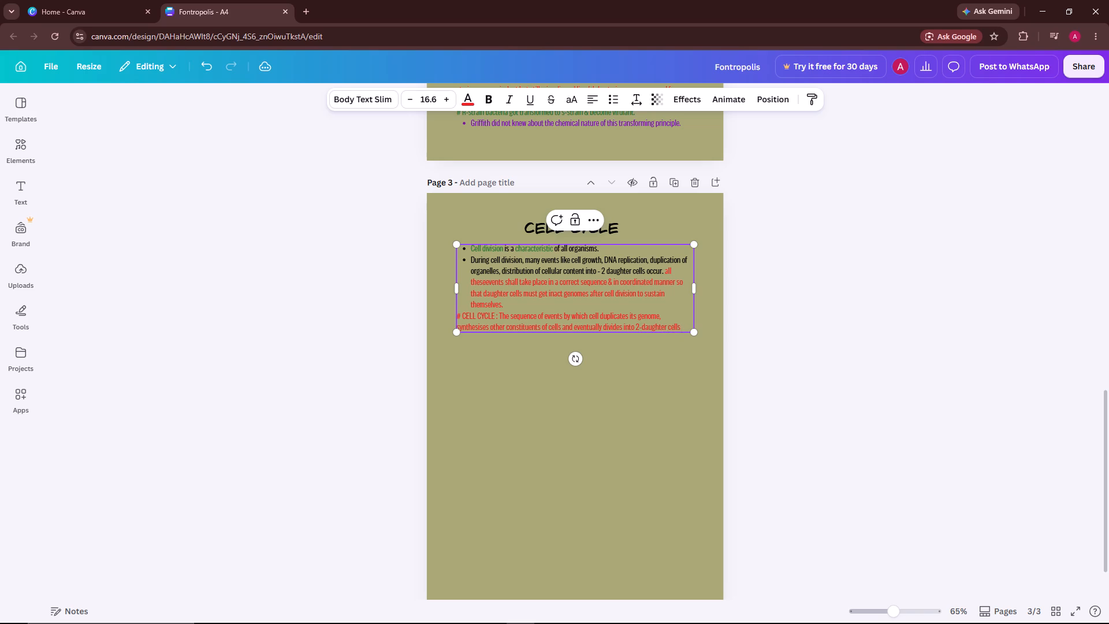
Finish the cell cycle definition with "is termed as cell cycle.".
type("is")
key("space")
type("ter")
type("med")
key("space")
type("as")
key("space")
type("cell cycle")
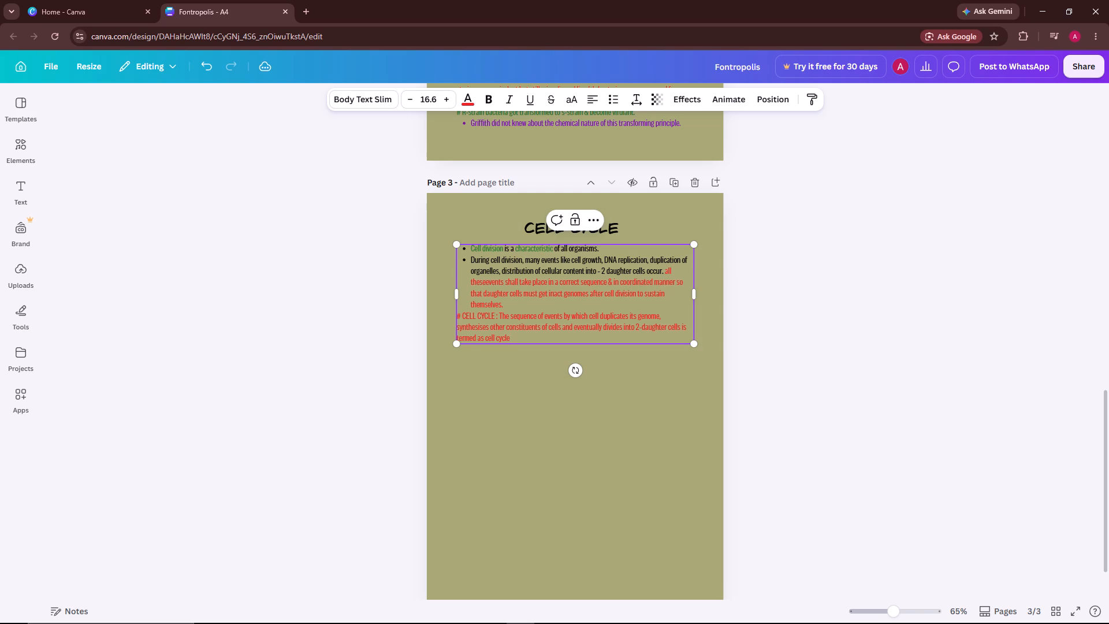
key("period")
Colour the definition text after "# CELL CYCLE :" dark olive, from "The sequence of events" to "termed as cell cycle.".
left_click_drag(516, 340, 454, 317)
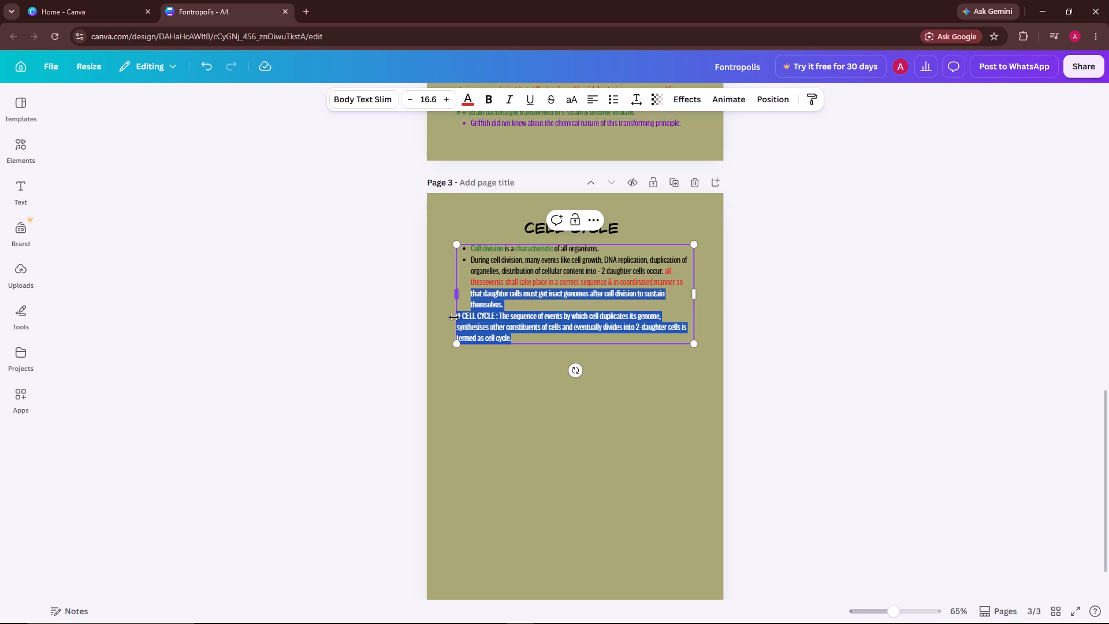
left_click_drag(454, 317, 458, 315)
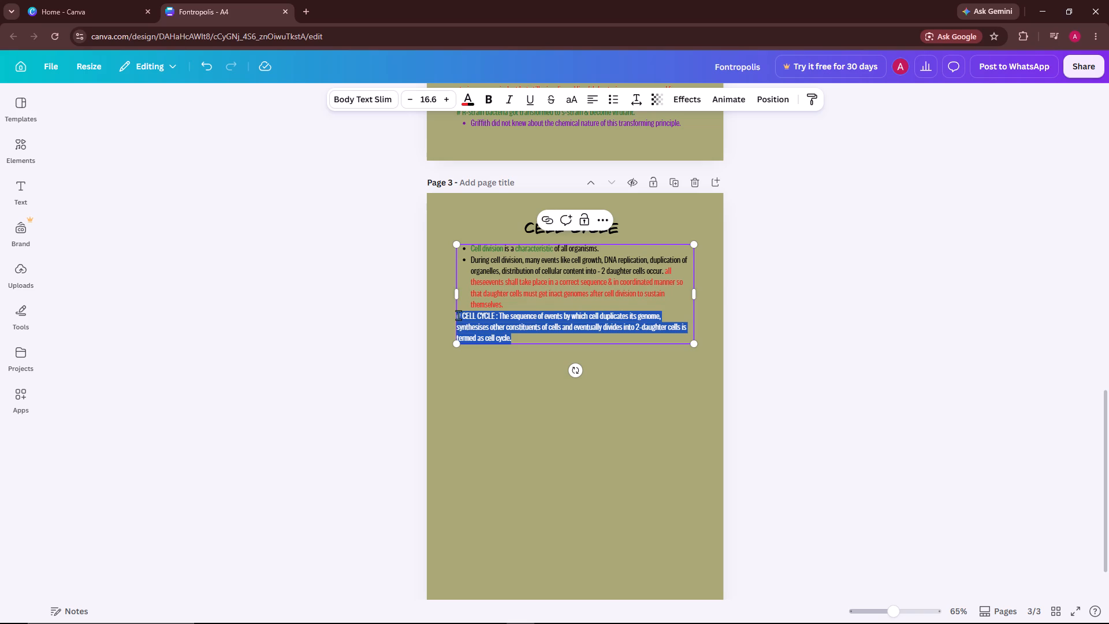
left_click(466, 101)
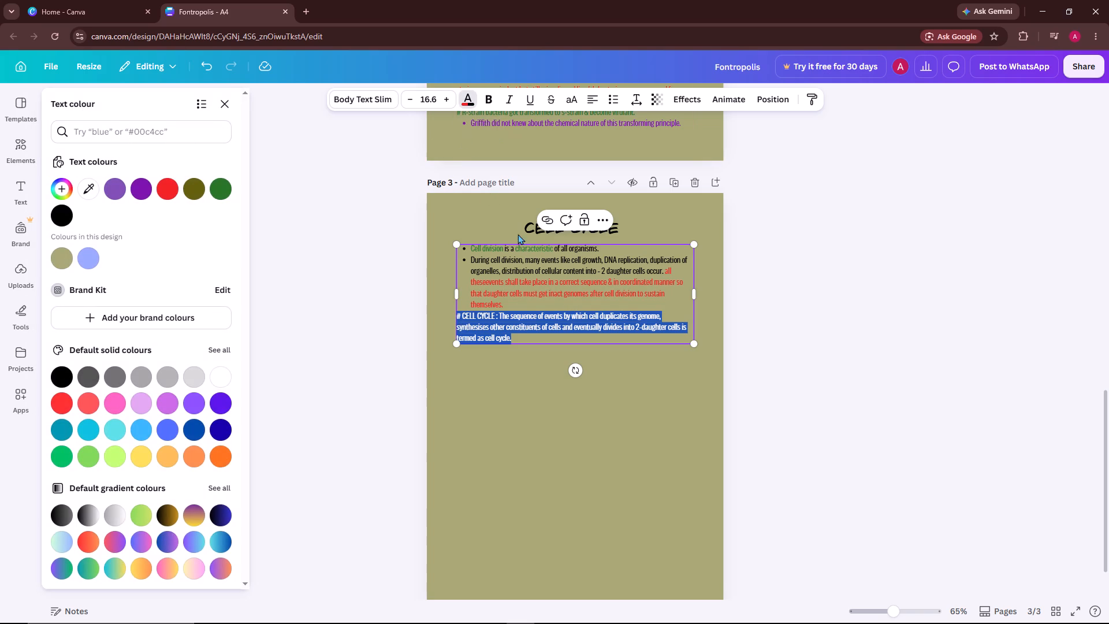
left_click_drag(500, 317, 505, 322)
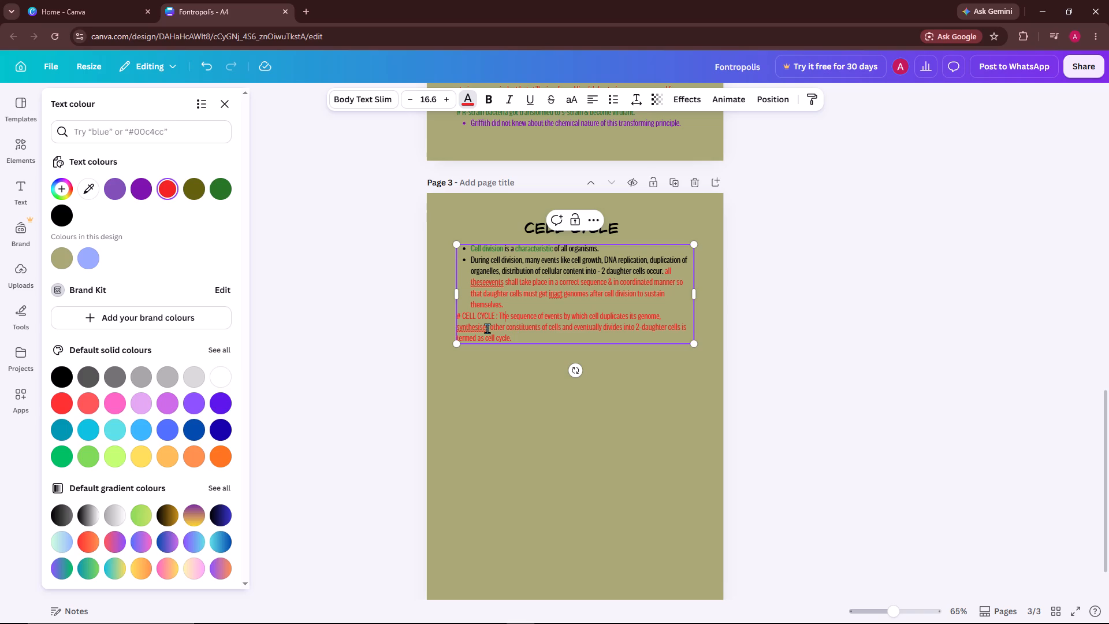
left_click_drag(499, 316, 512, 338)
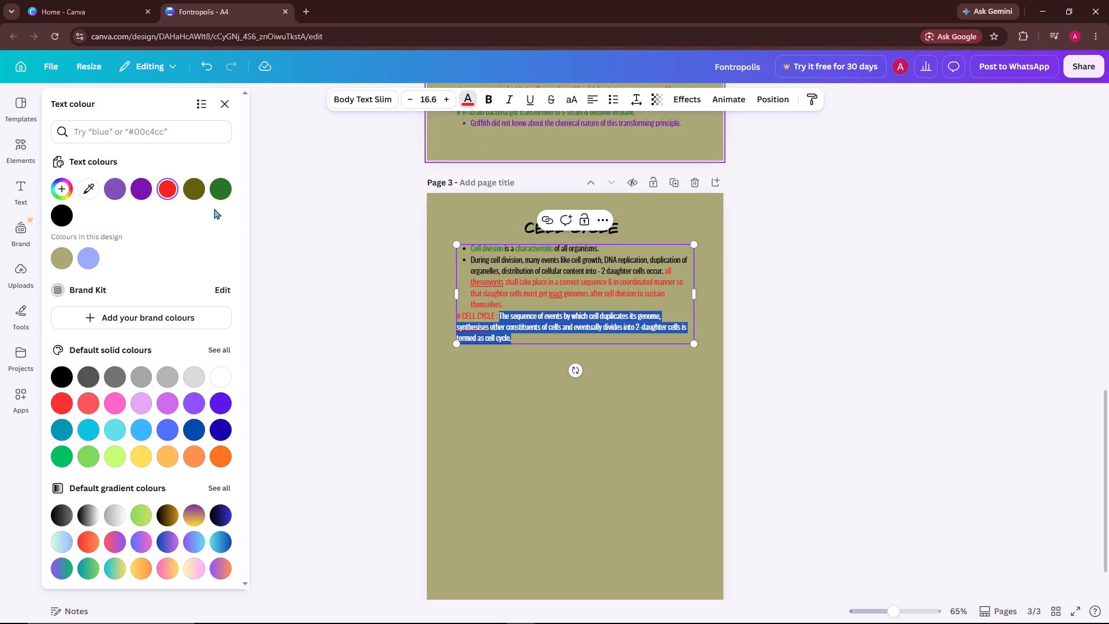
left_click(196, 194)
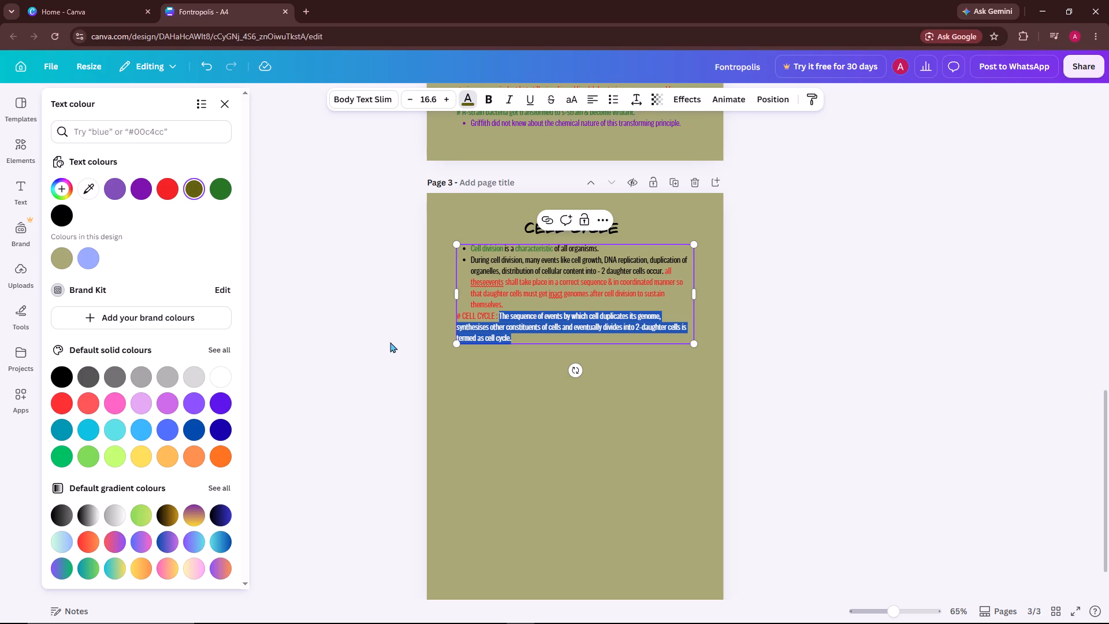
double_click(390, 342)
Colour only the "# CELL CYCLE :" label at the start of the definition dark green.
left_click(497, 312)
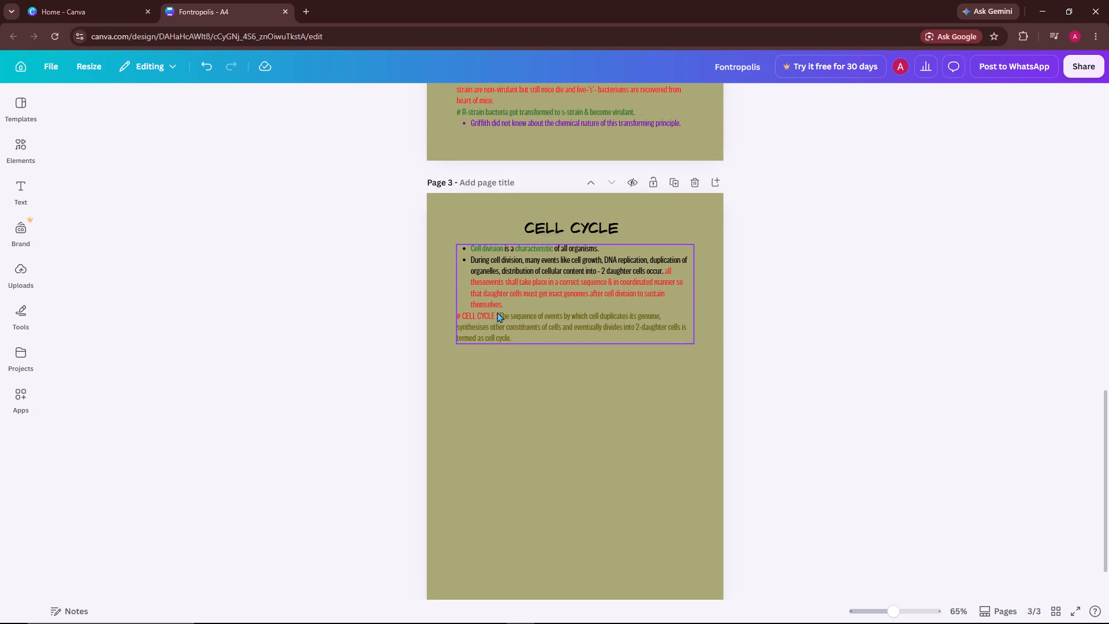
left_click(495, 314)
left_click(495, 314)
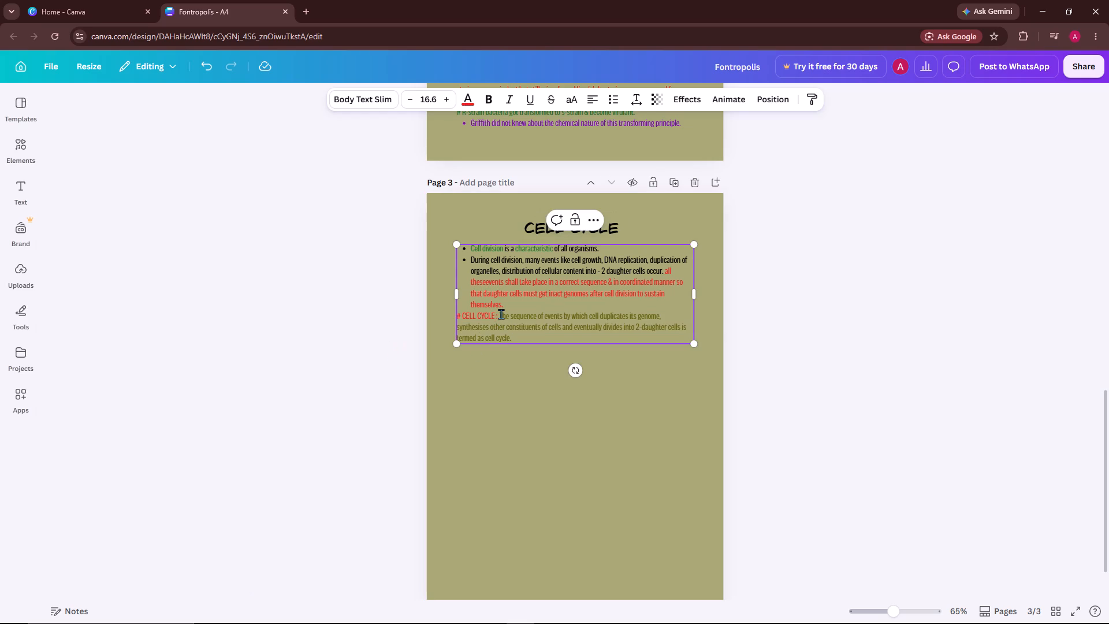
left_click_drag(498, 314, 453, 314)
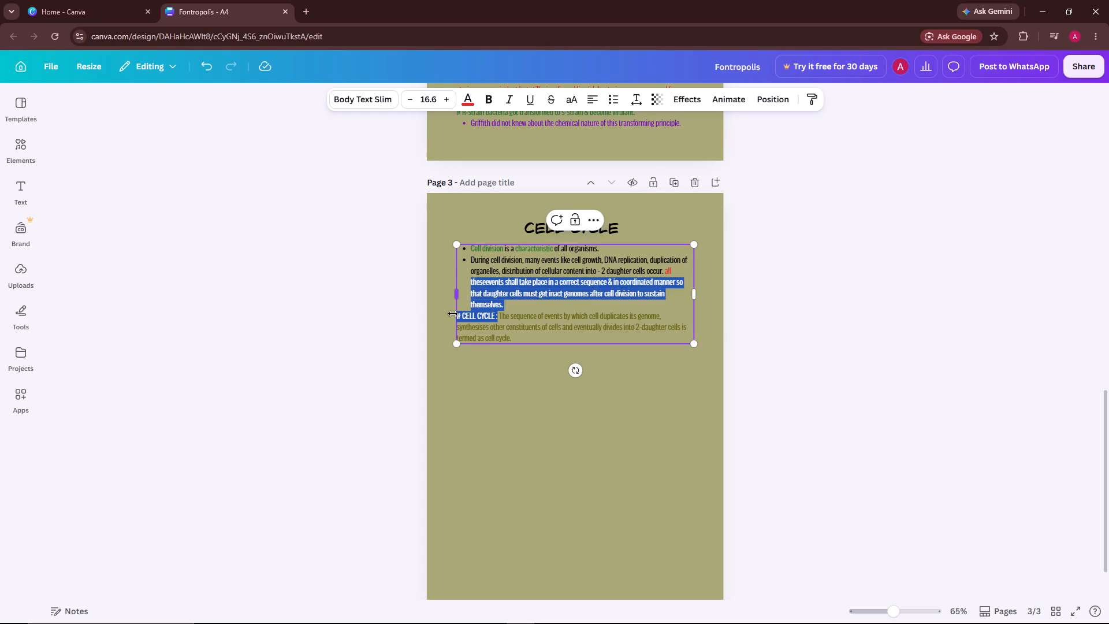
left_click_drag(453, 314, 463, 313)
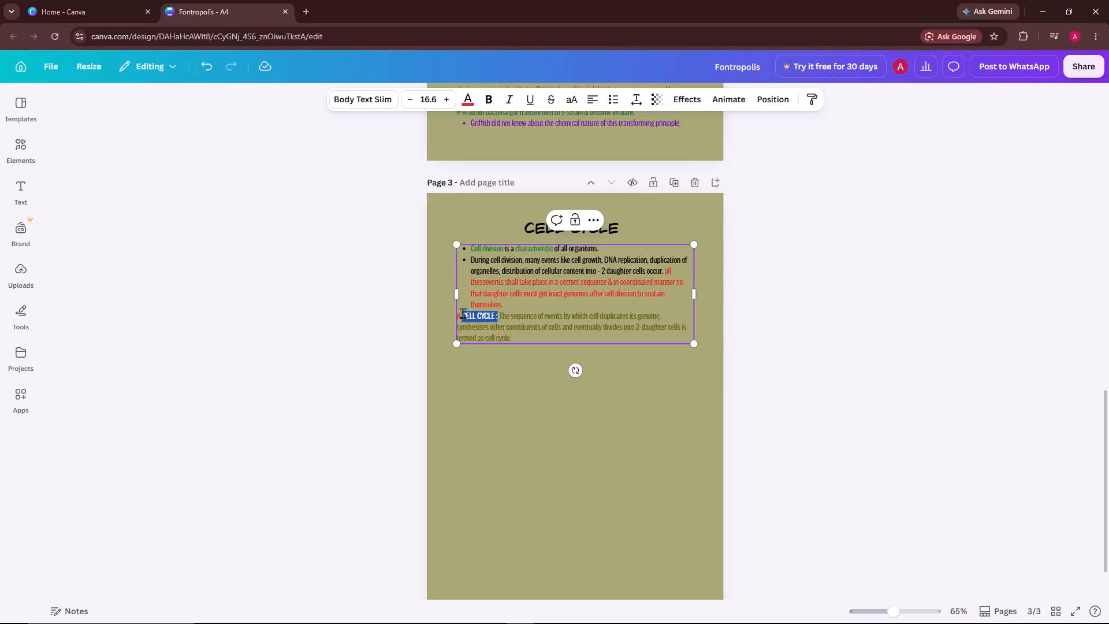
left_click_drag(463, 313, 459, 317)
left_click_drag(459, 317, 459, 315)
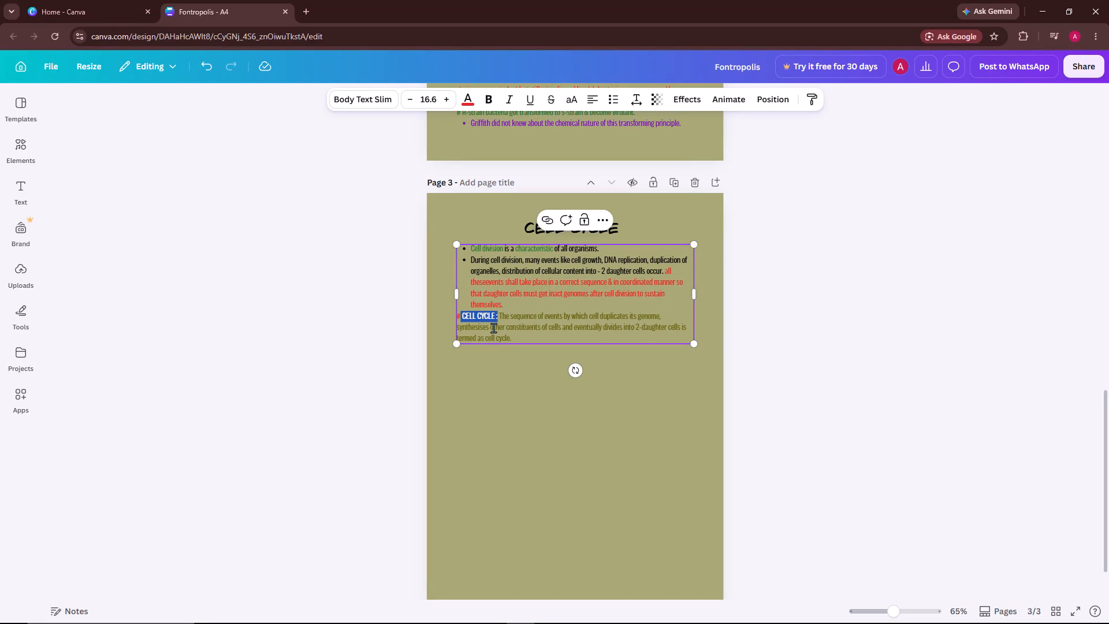
left_click_drag(459, 314, 470, 320)
left_click_drag(457, 314, 468, 315)
left_click_drag(468, 315, 498, 318)
left_click(466, 103)
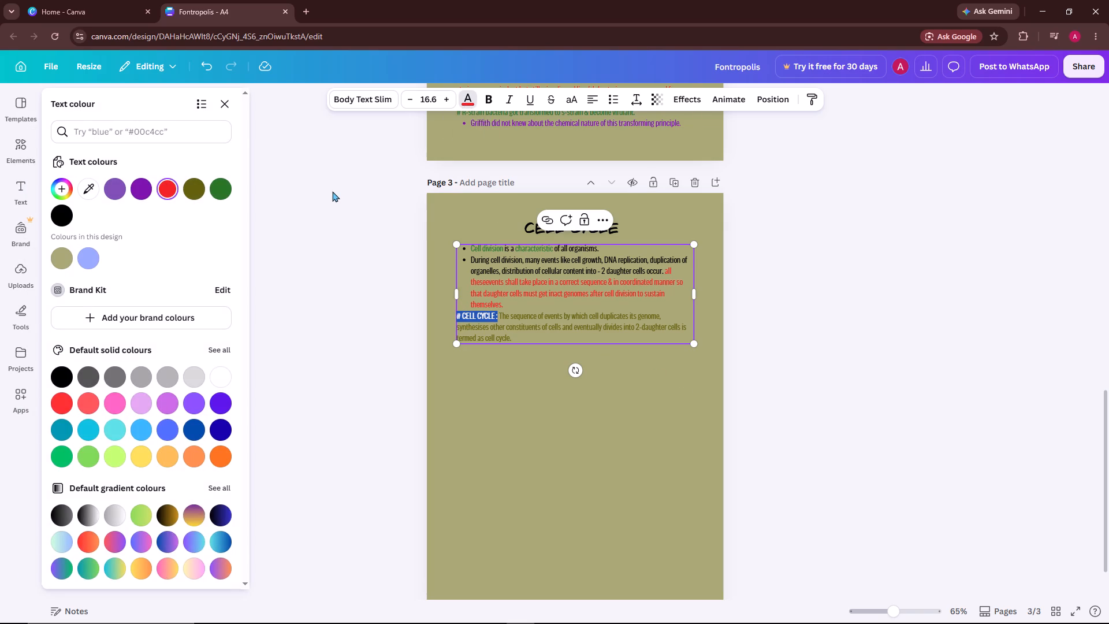
left_click(218, 190)
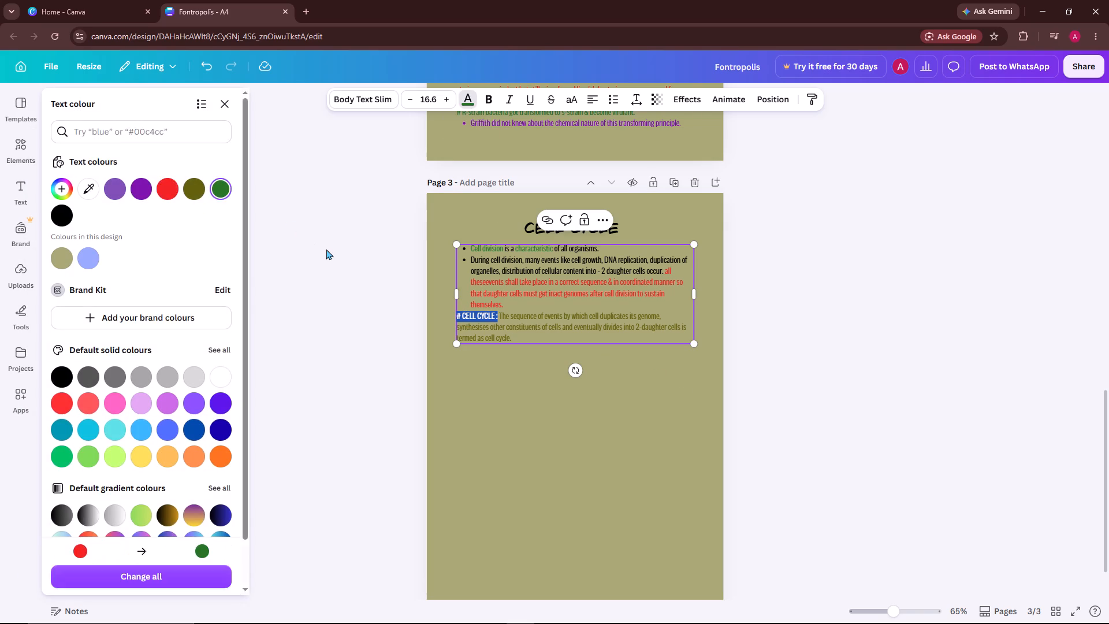
double_click(326, 249)
Start a new line below the cell cycle definition with the label "NOTE :".
left_click(514, 335)
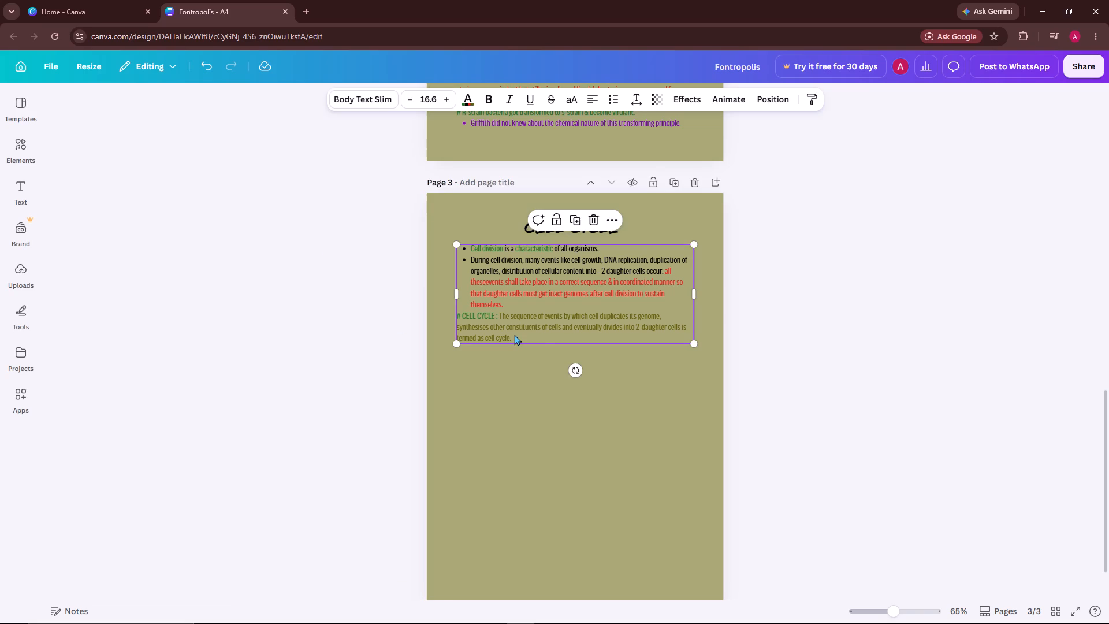
left_click(526, 333)
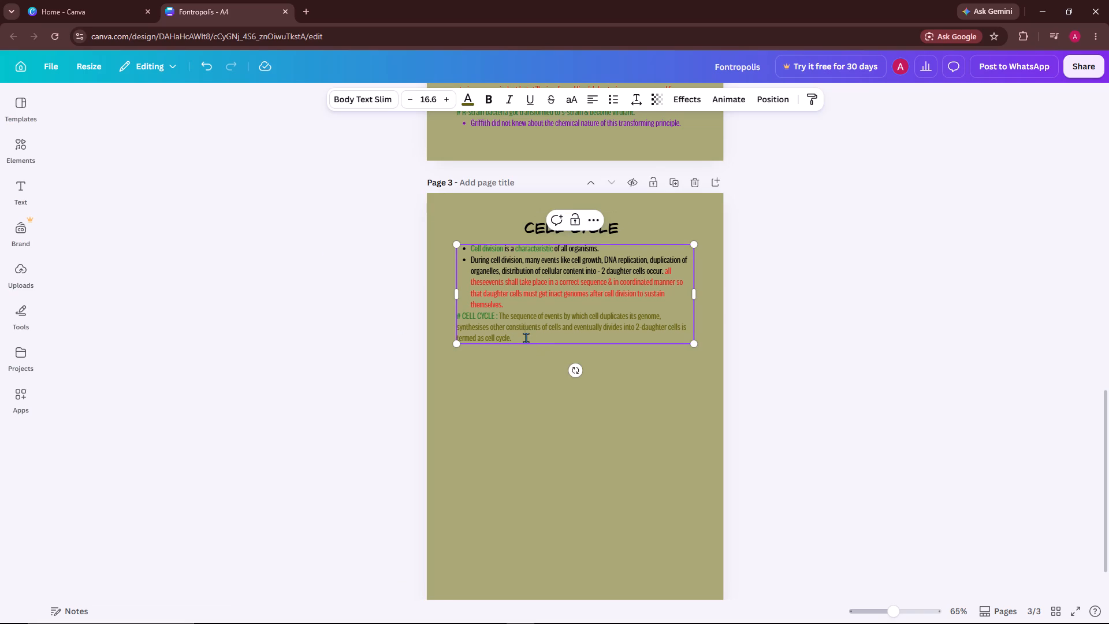
left_click(526, 337)
key("Return")
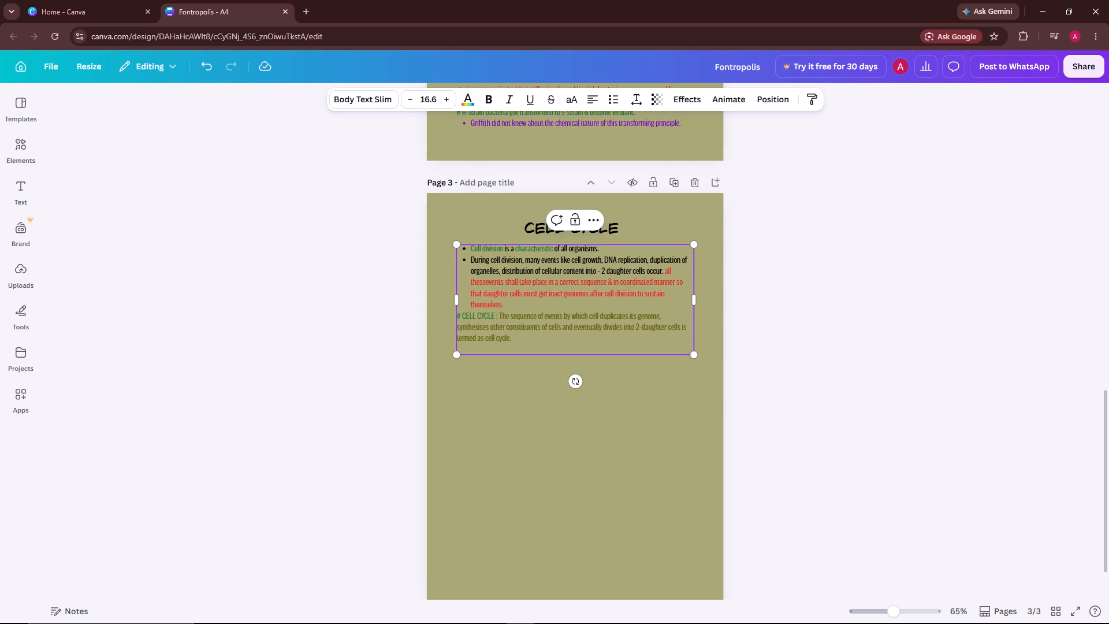
type("NOTE")
key("space")
type(":")
key("space")
Begin the note text after "NOTE :" with "Cell growth".
type("CE")
key("BackSpace")
type("ell")
key("space")
type("gr")
type("owt")
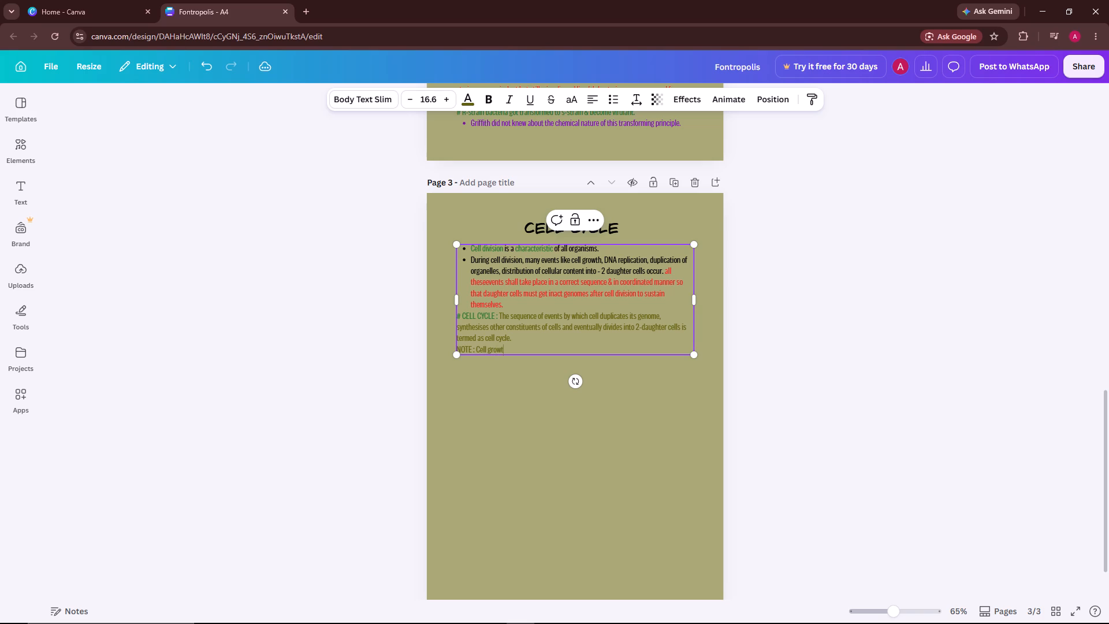
key("h")
key("space")
Continue the note after "Cell growth" with the bracketed phrase "(in terms of cytoplasmic growth)".
key("shift+parenleft")
type("in")
key("space")
type("term")
type("s of")
key("space")
type("cyt")
key("o")
type("plasmic gr")
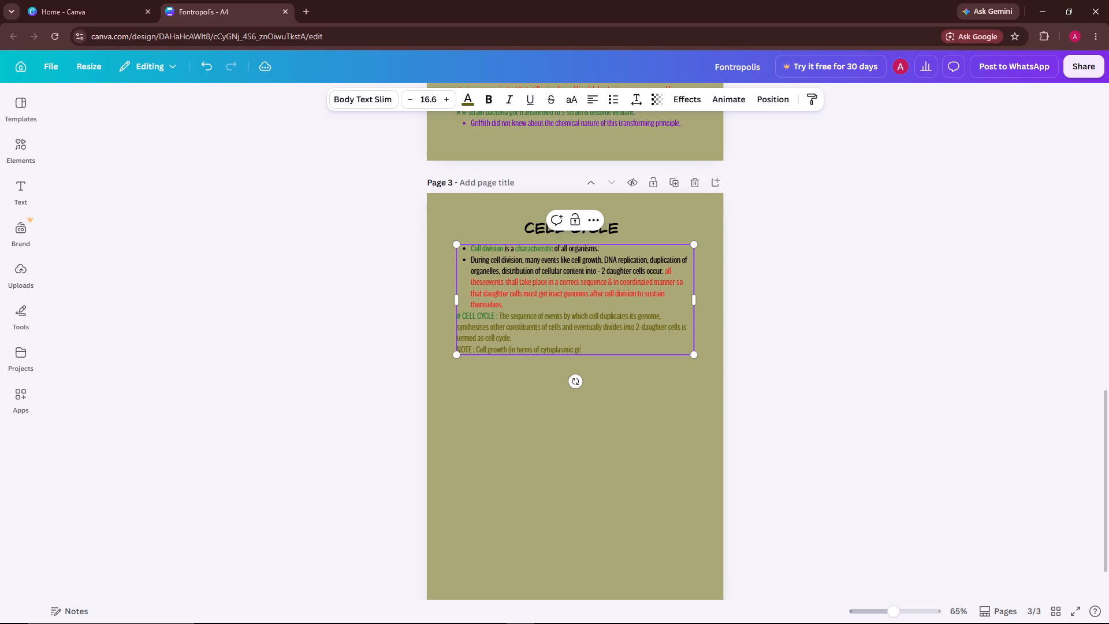
type("owt")
key("h")
type(") o")
key("BackSpace")
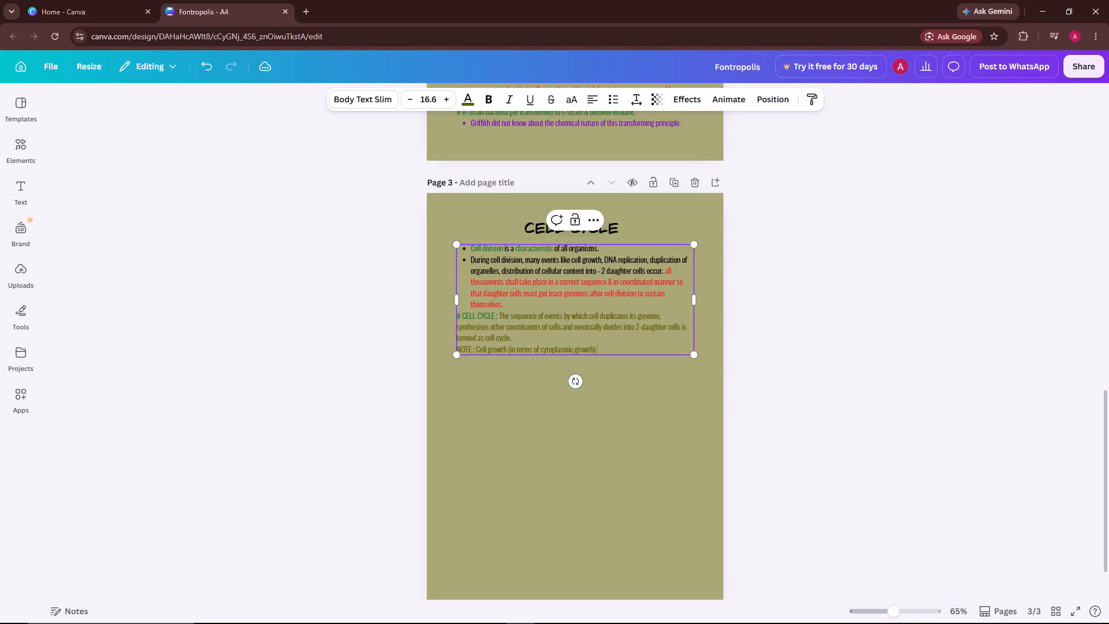
Continue the note sentence after the bracketed phrase with "is a continuos process".
type("is")
key("space")
type("a")
key("space")
type("conti")
type("nu")
type("os")
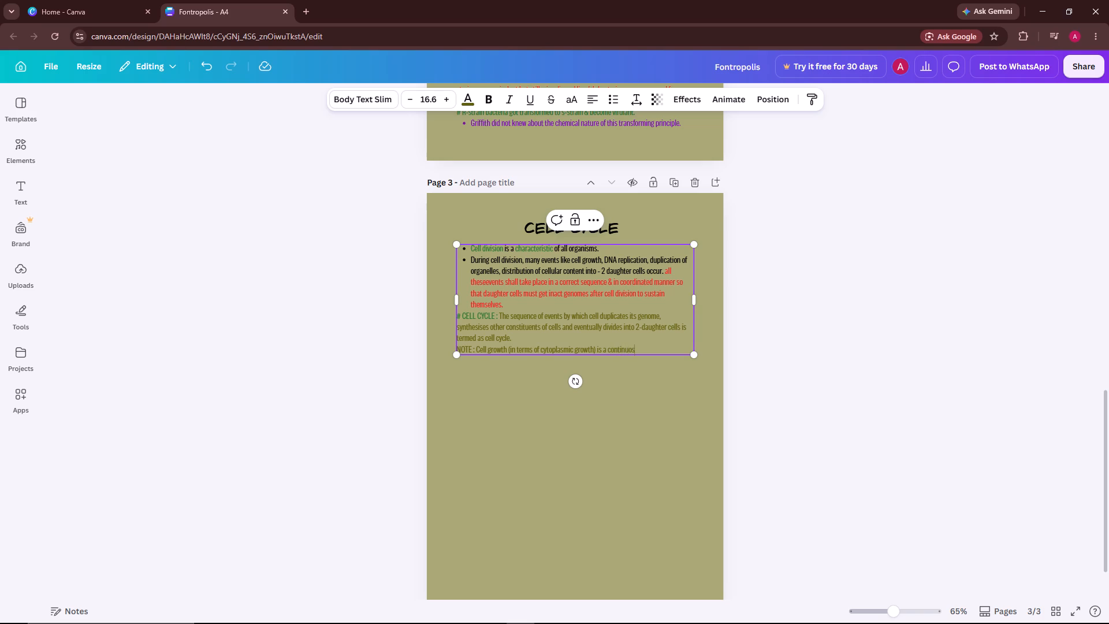
key("space")
type("pr")
key("o")
type("ce")
type("ss")
key("space")
Add the explanation ", i.e, a cell grows" after "continuos process" in the note.
type(",")
key("space")
key("a")
key("BackSpace")
key("i")
key("period")
key("e")
type(",")
key("space")
type("a")
key("space")
type("cell gr")
type("ow")
type("s")
key("space")
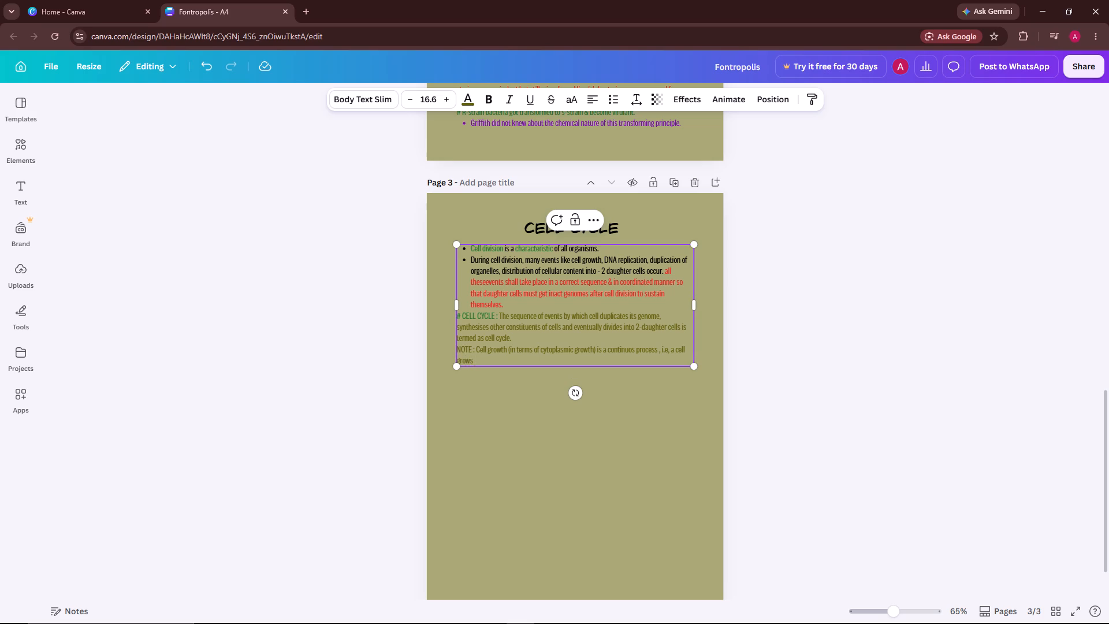
Finish the note sentence with "throughout the cell cycle.".
type("th")
key("r")
type("ou")
type("ghout")
key("space")
type("the")
key("space")
type("cell cycle")
key("period")
Colour the note's sentence after "NOTE :", from "Cell growth" to "throughout the cell cycle.", dark purple.
left_click_drag(549, 362, 459, 354)
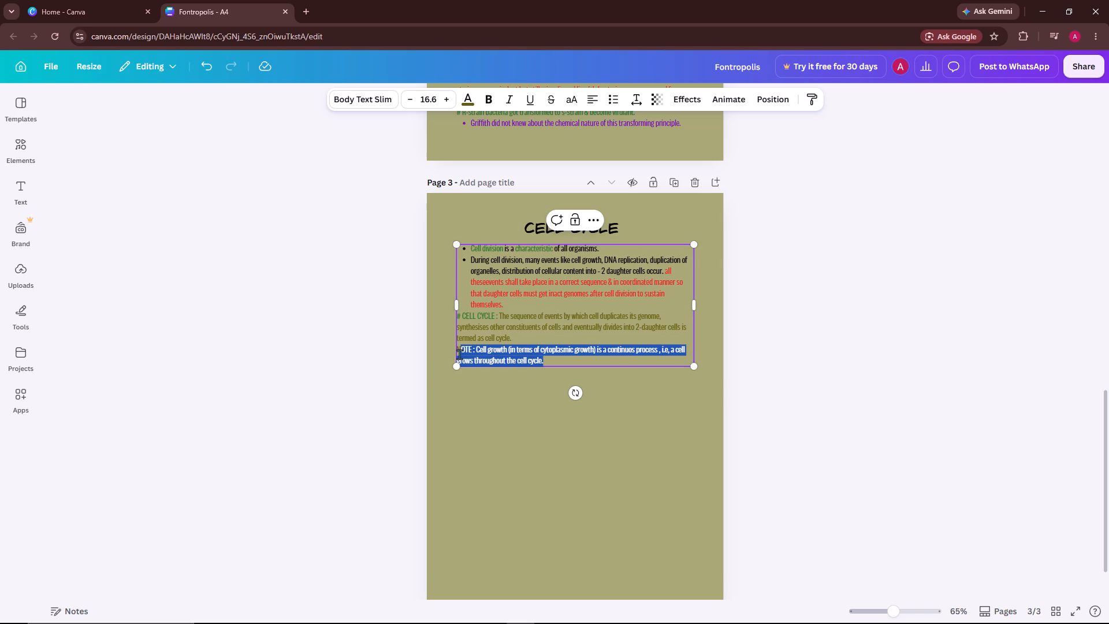
left_click_drag(459, 354, 471, 352)
left_click_drag(471, 352, 475, 352)
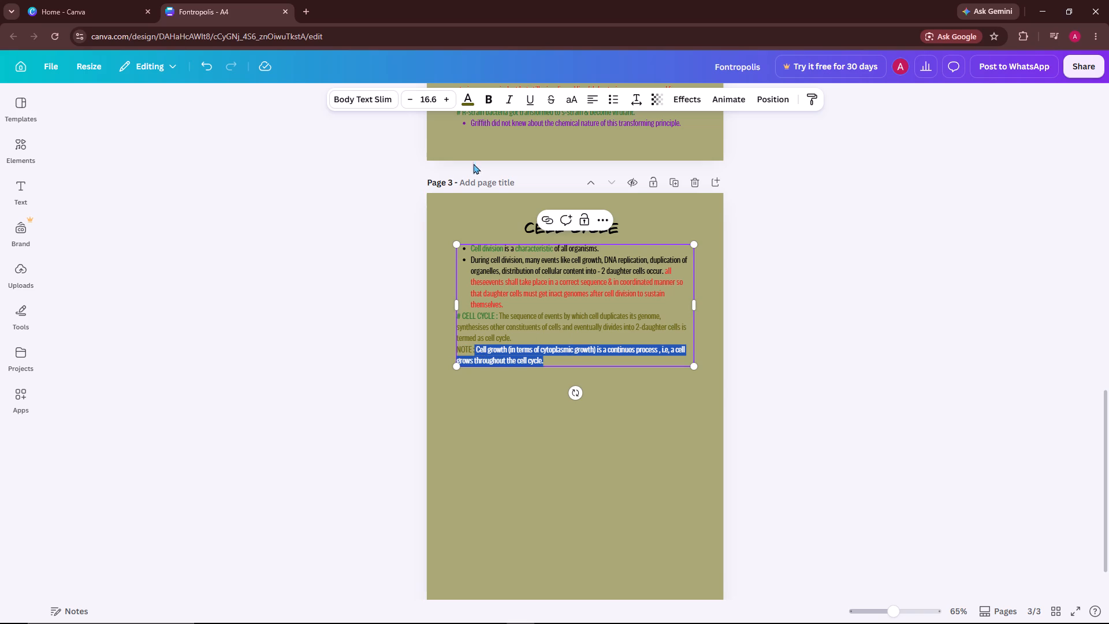
left_click(470, 103)
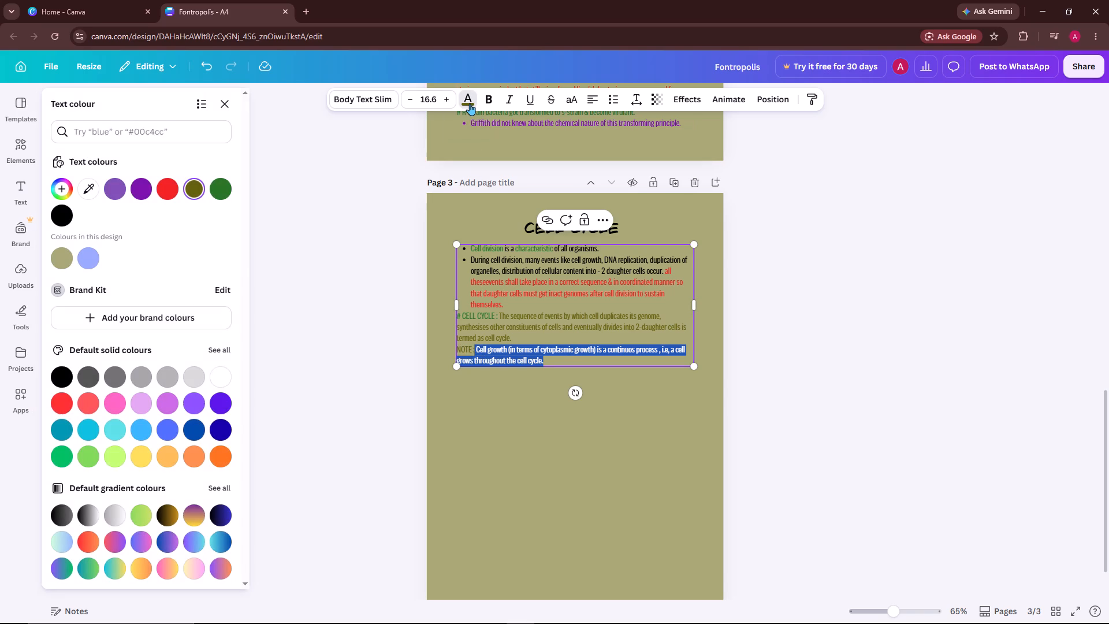
left_click(147, 194)
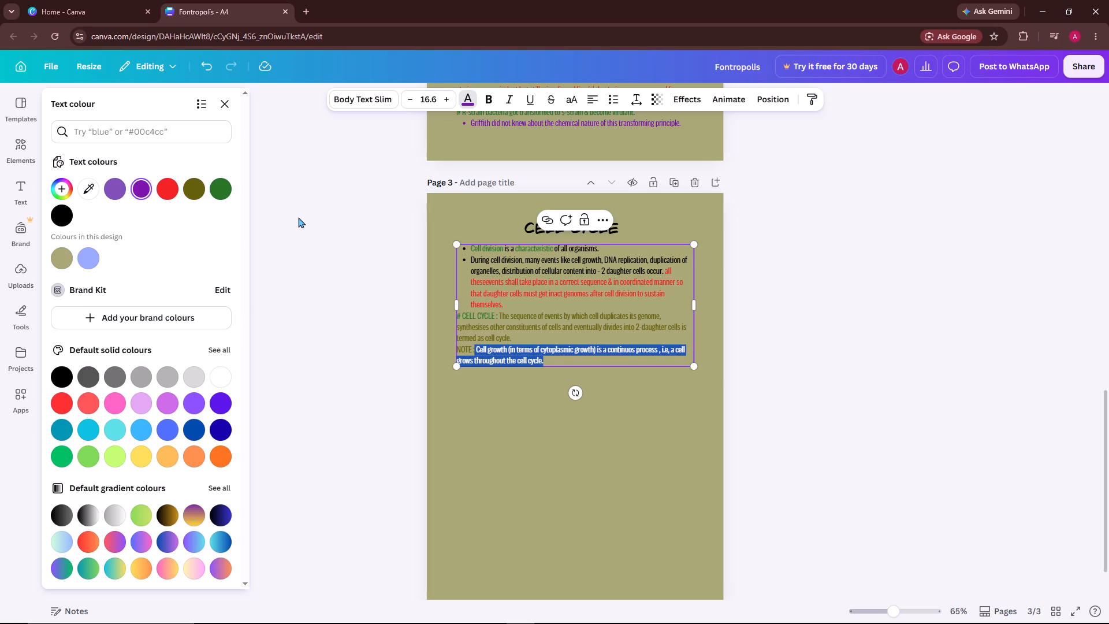
double_click(298, 217)
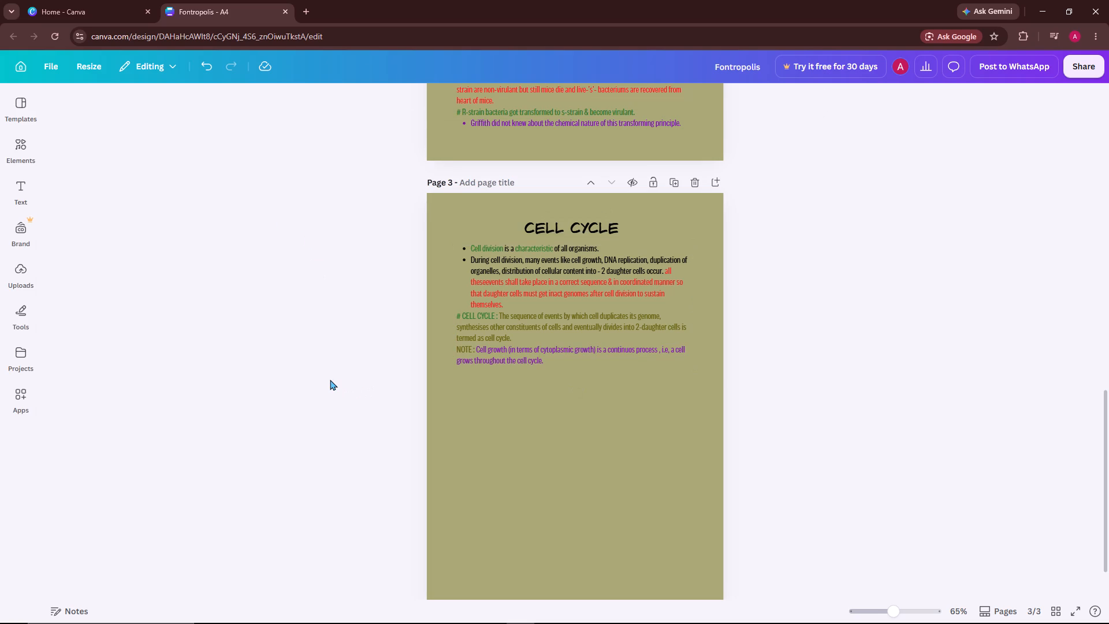
Colour the "NOTE :" label under the cell cycle definition on page 3 light orange.
left_click(474, 347)
left_click(474, 347)
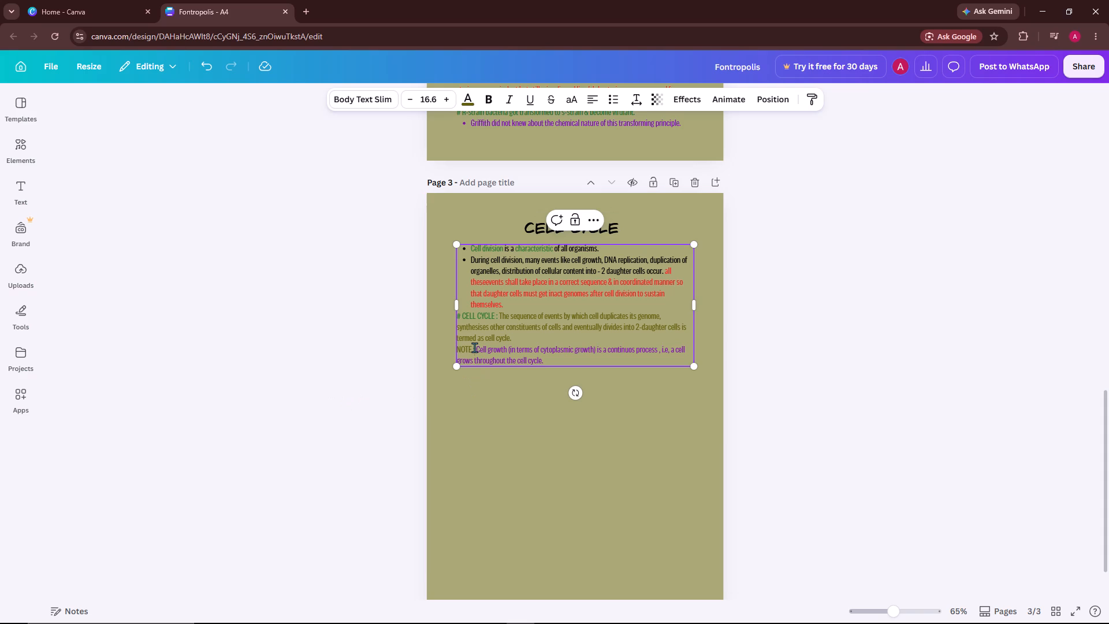
left_click_drag(474, 347, 459, 347)
left_click_drag(459, 347, 457, 347)
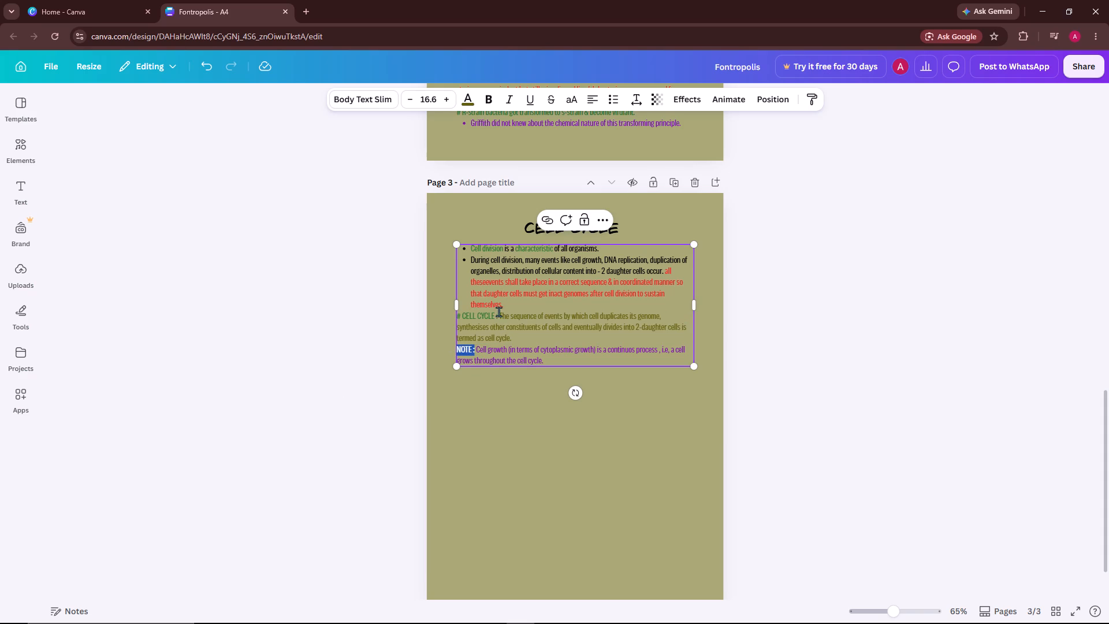
left_click(463, 102)
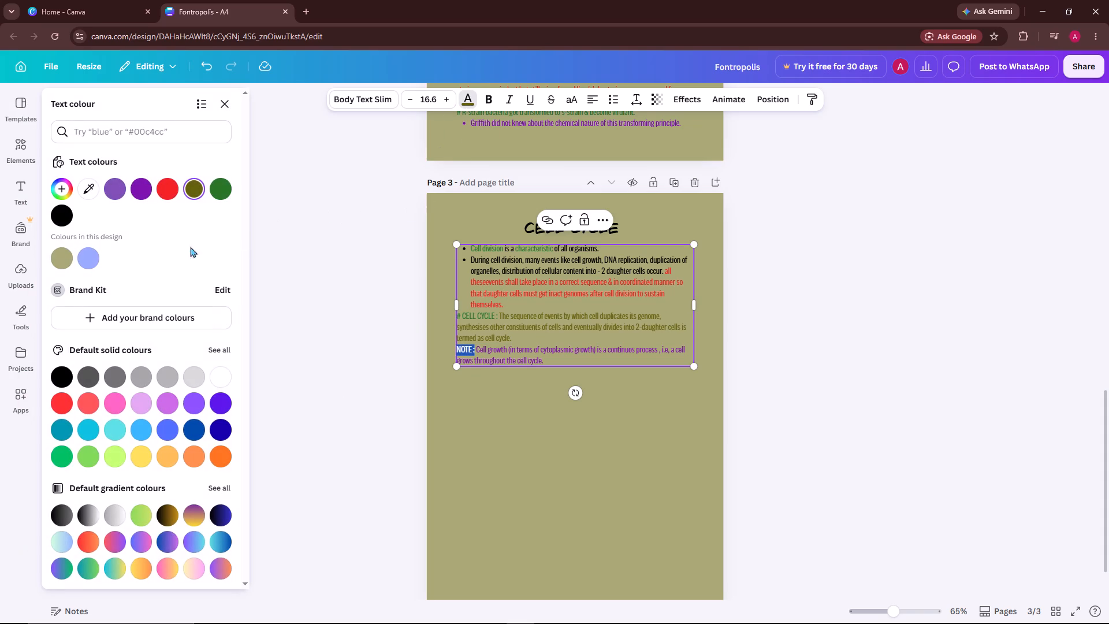
left_click(170, 450)
double_click(321, 381)
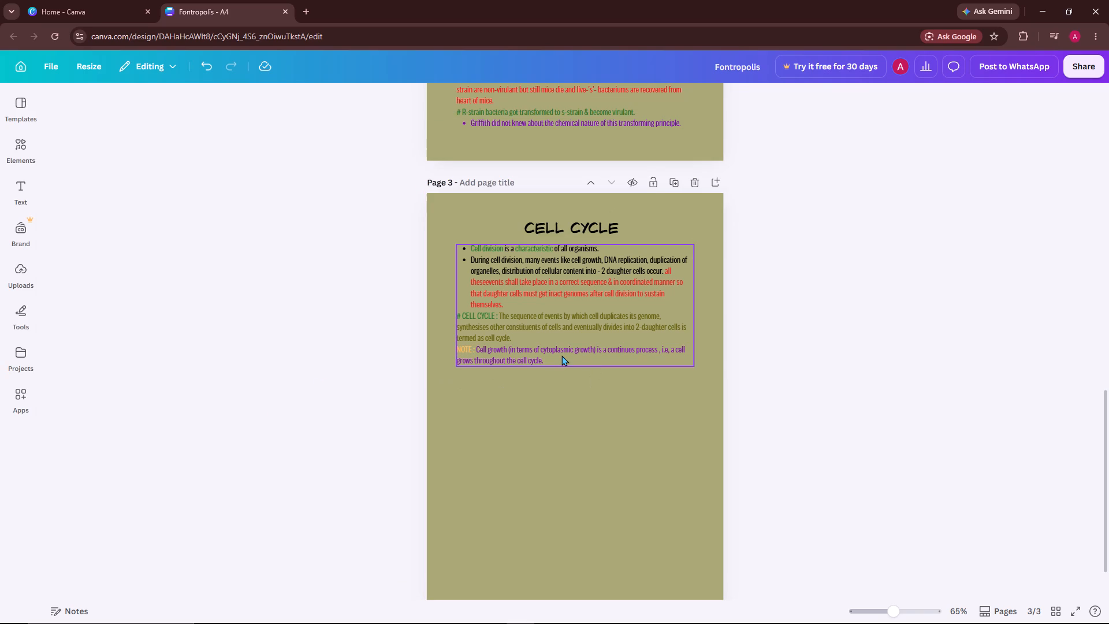
Look back over the notes on all three pages, from "CELL CYCLE" up to the "THE DNA" table on page 1.
scroll(561, 355, "up", 13)
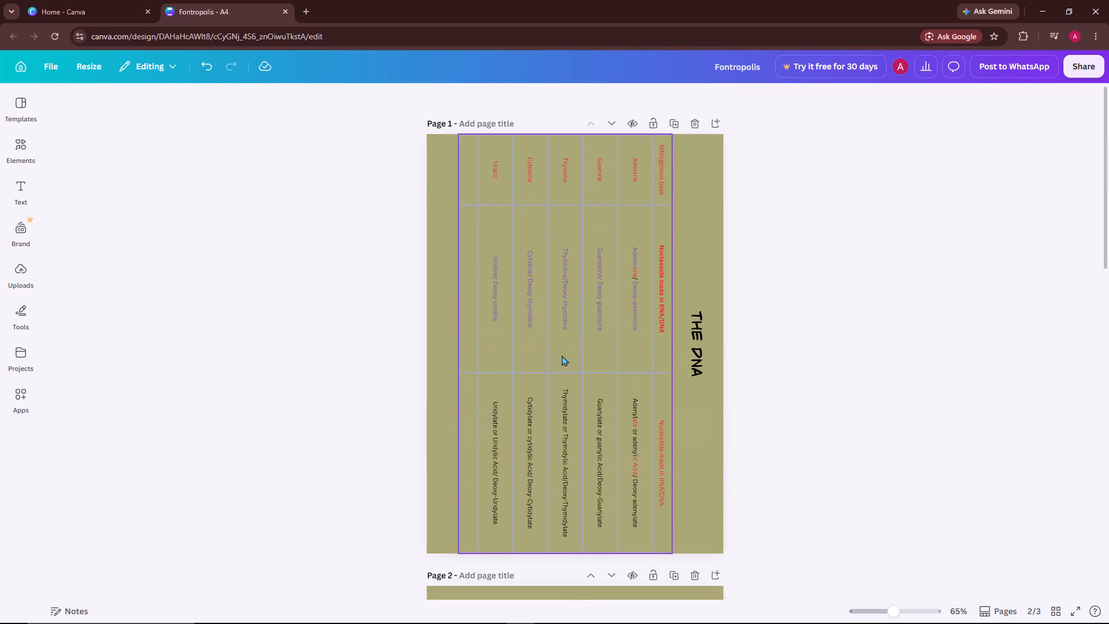
scroll(561, 355, "up", 2)
scroll(561, 355, "down", 7)
scroll(561, 355, "up", 5)
left_click(790, 318)
scroll(790, 318, "up", 3)
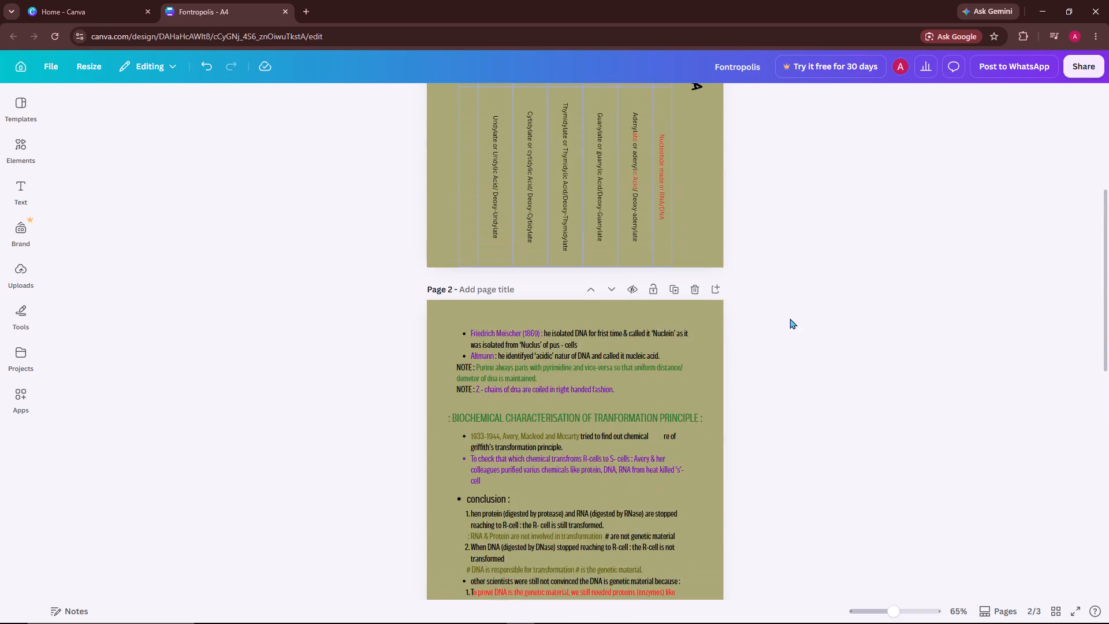
scroll(790, 318, "up", 9)
Leave the Fontropolis design and return to the home page.
left_click(24, 68)
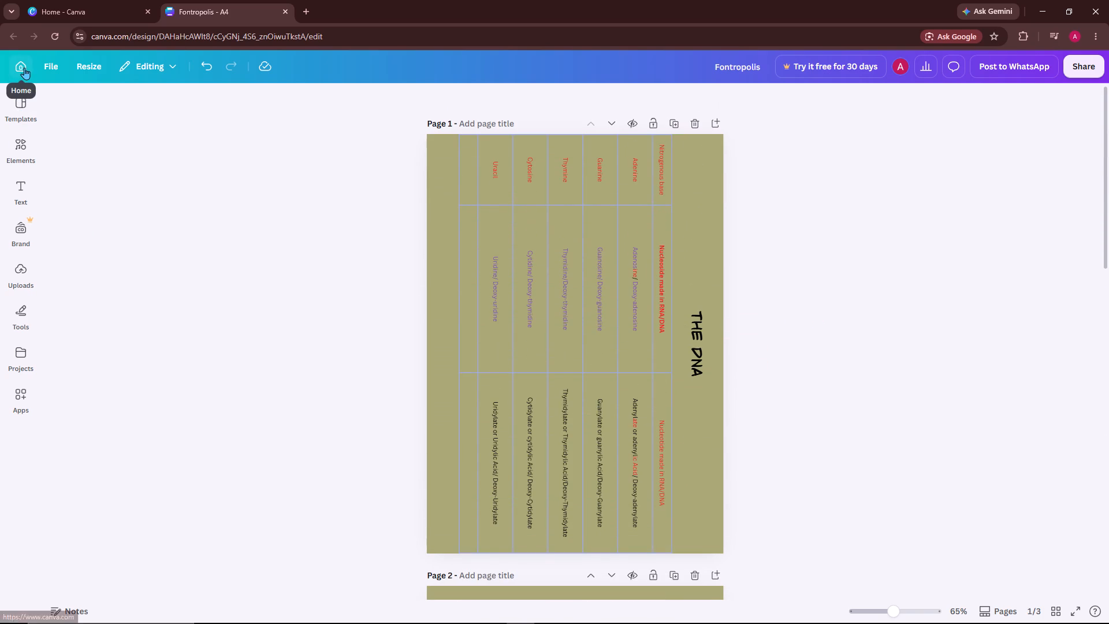